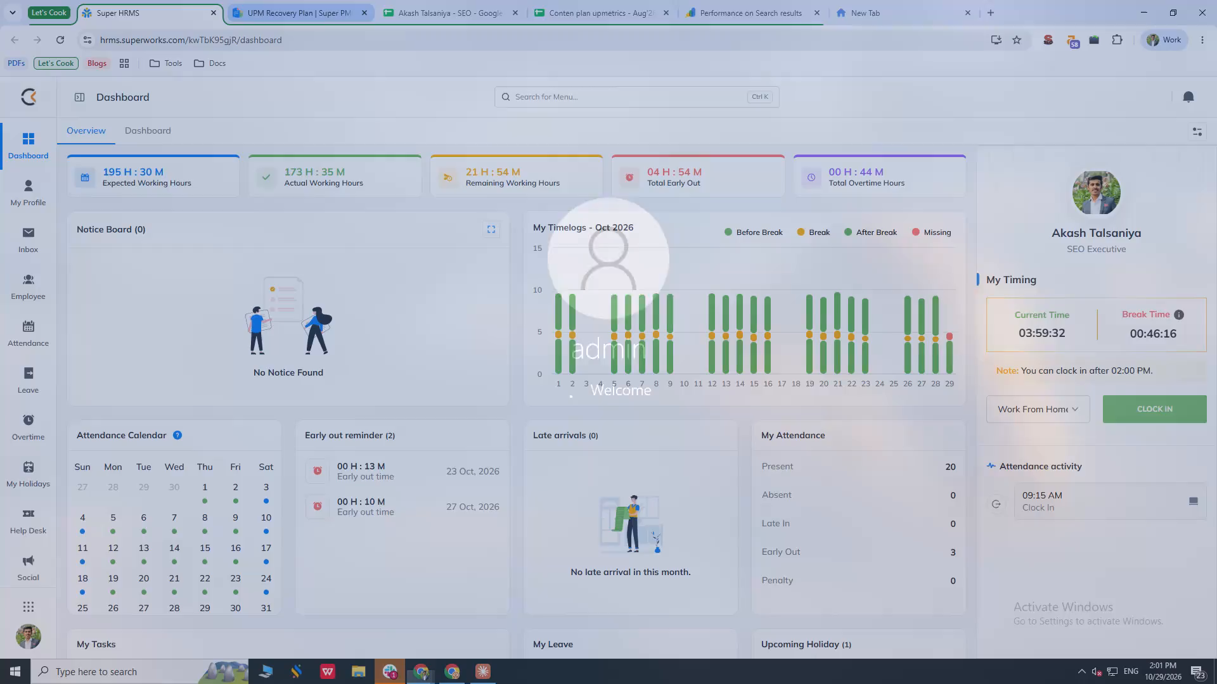
Clock in after the break on the HRMS dashboard with the Work From Home option.
left_click(1154, 410)
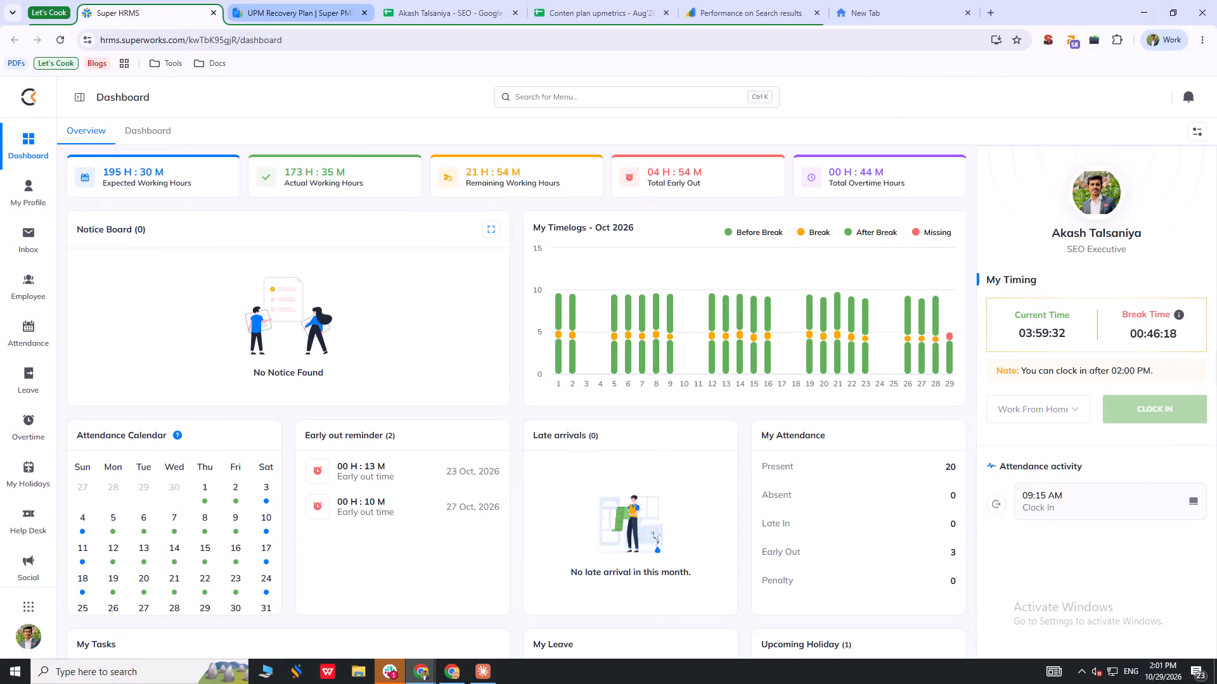
Switch to the open Google Search Console report on search results performance for upmetrics.co.
left_click(707, 0)
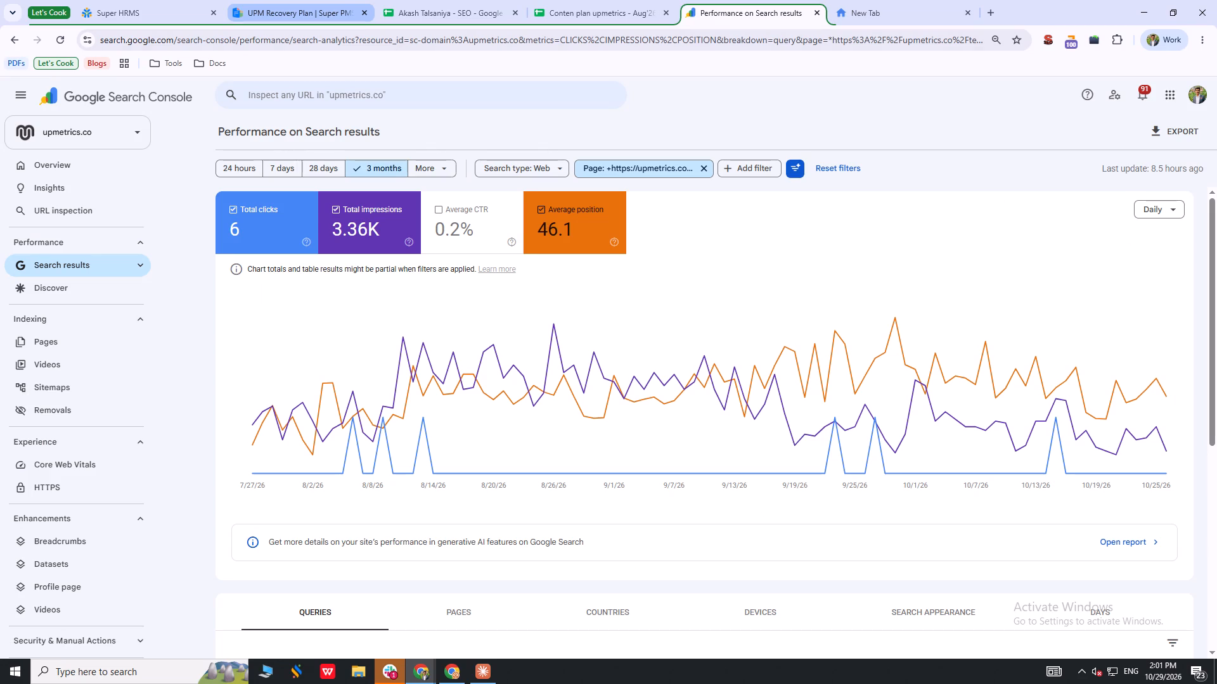
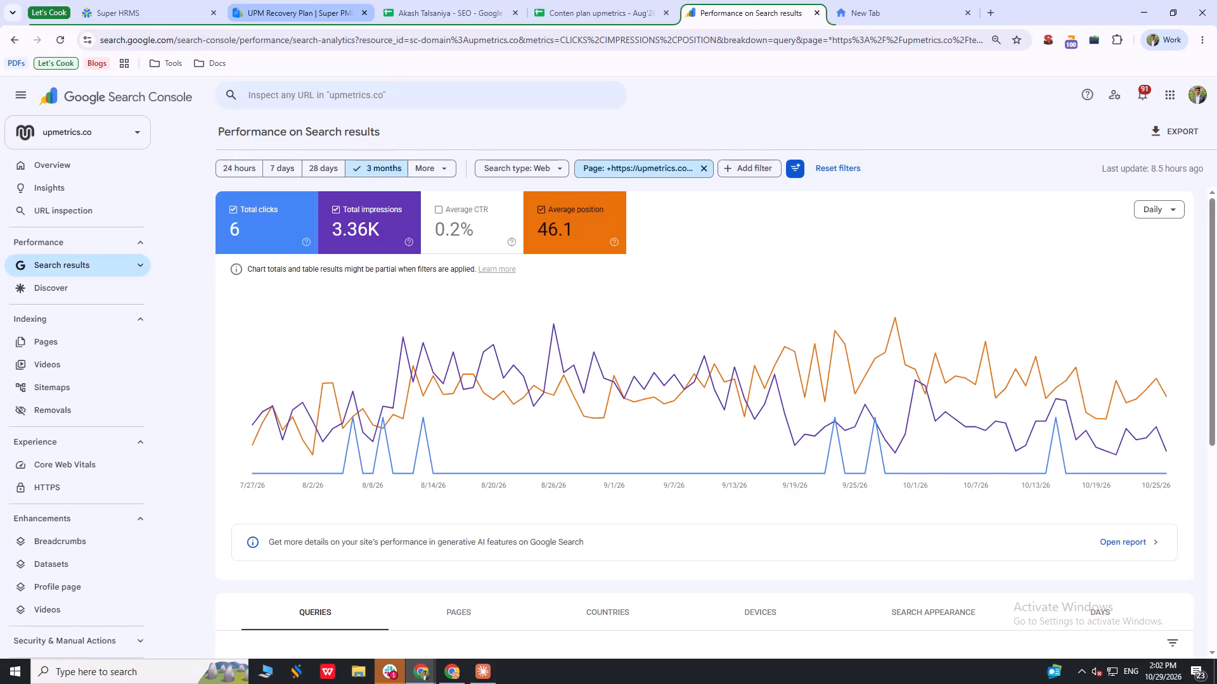
Search Google for "kasaab death" in a new tab.
left_click(885, 4)
type("kass")
key("BackSpace")
type("aab death")
key("Return")
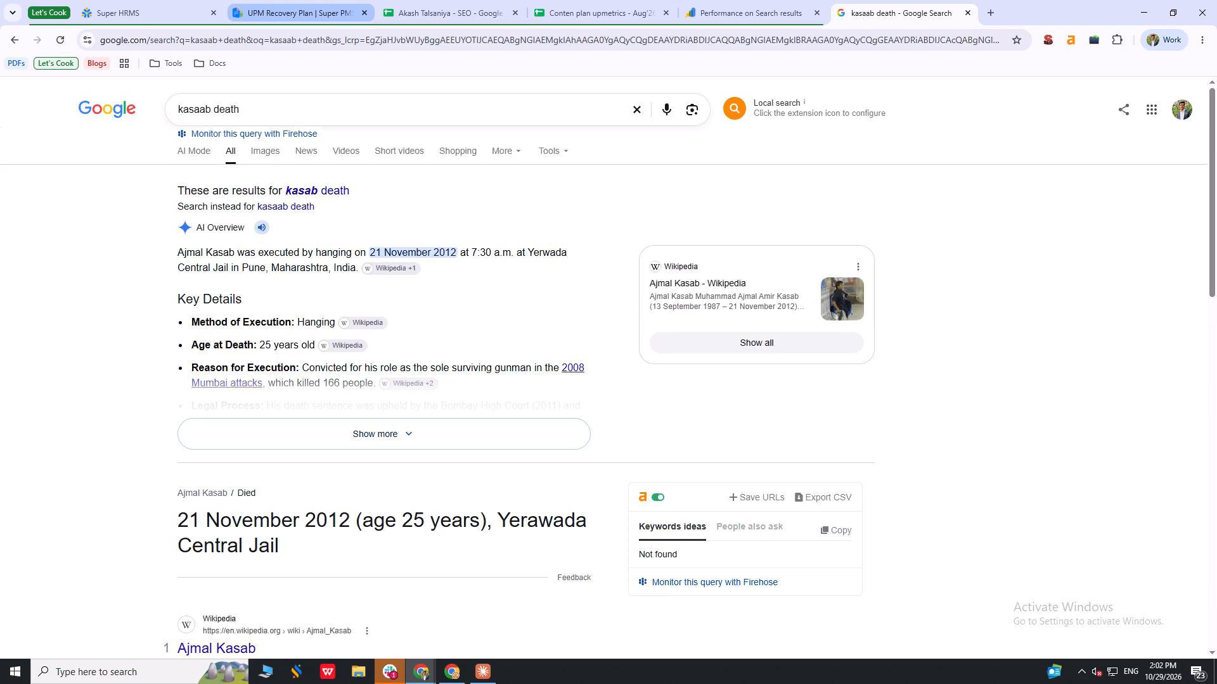
Read the full AI Overview on the date, reason and legal process of the execution, and skim the web results below.
left_click_drag(263, 252, 357, 255)
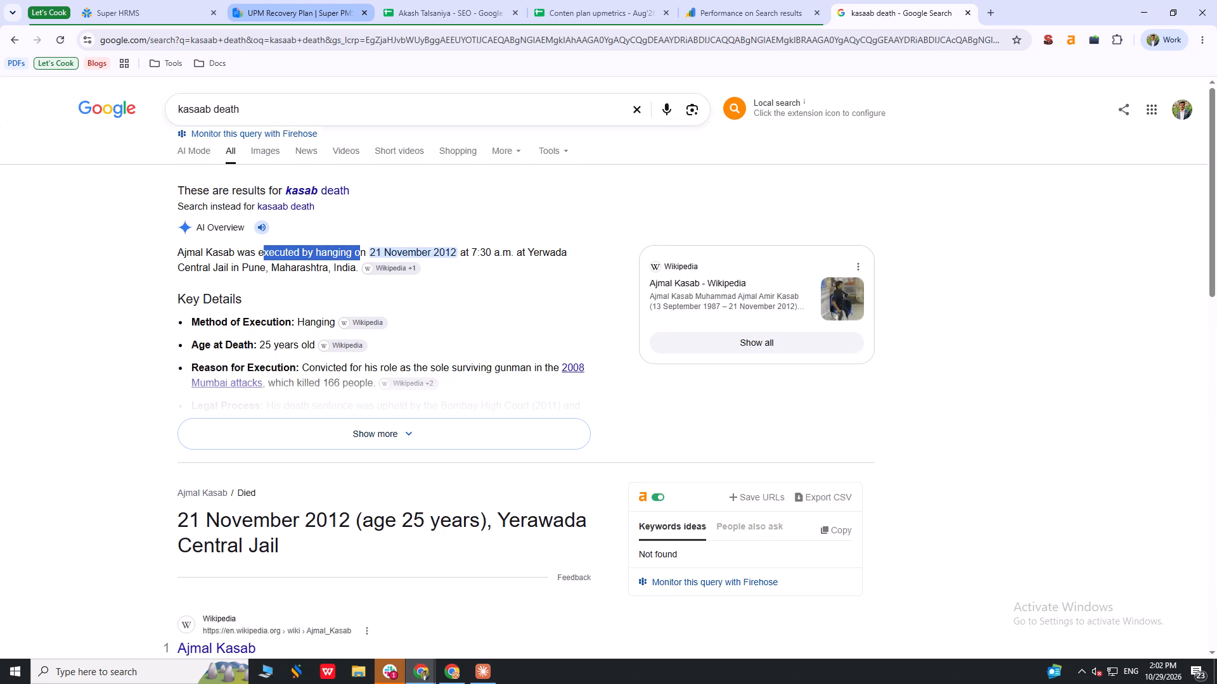
left_click_drag(372, 255, 453, 253)
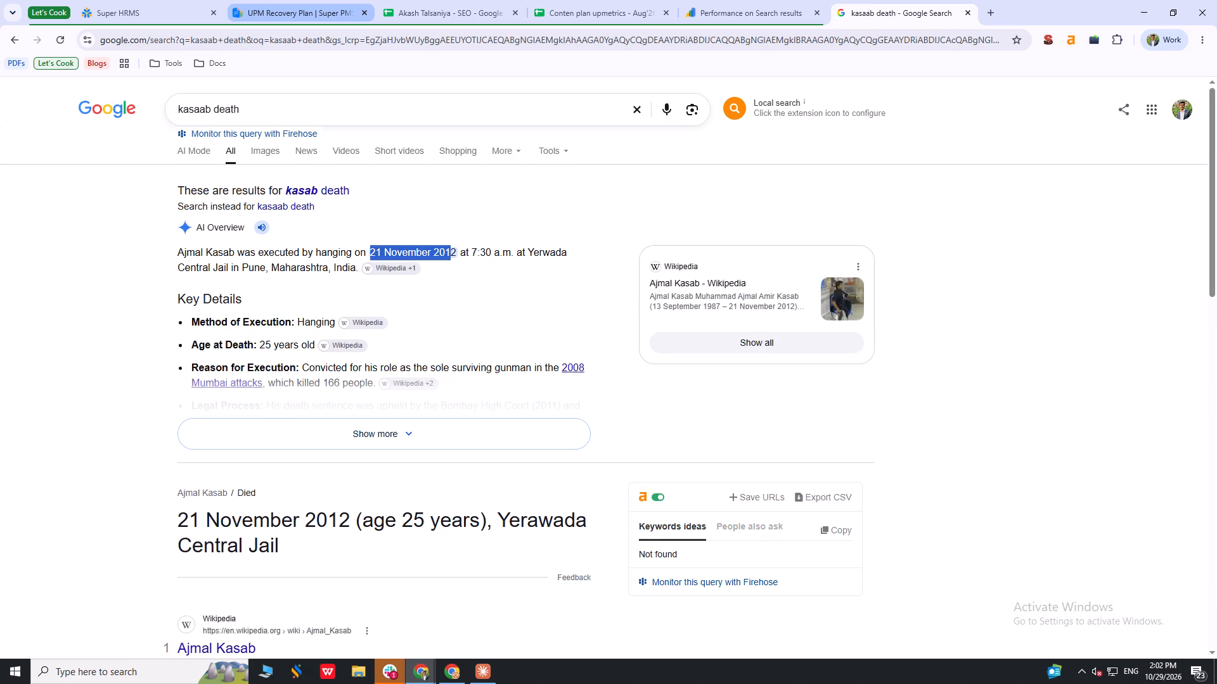
left_click(453, 253)
left_click_drag(472, 251, 538, 253)
left_click(538, 253)
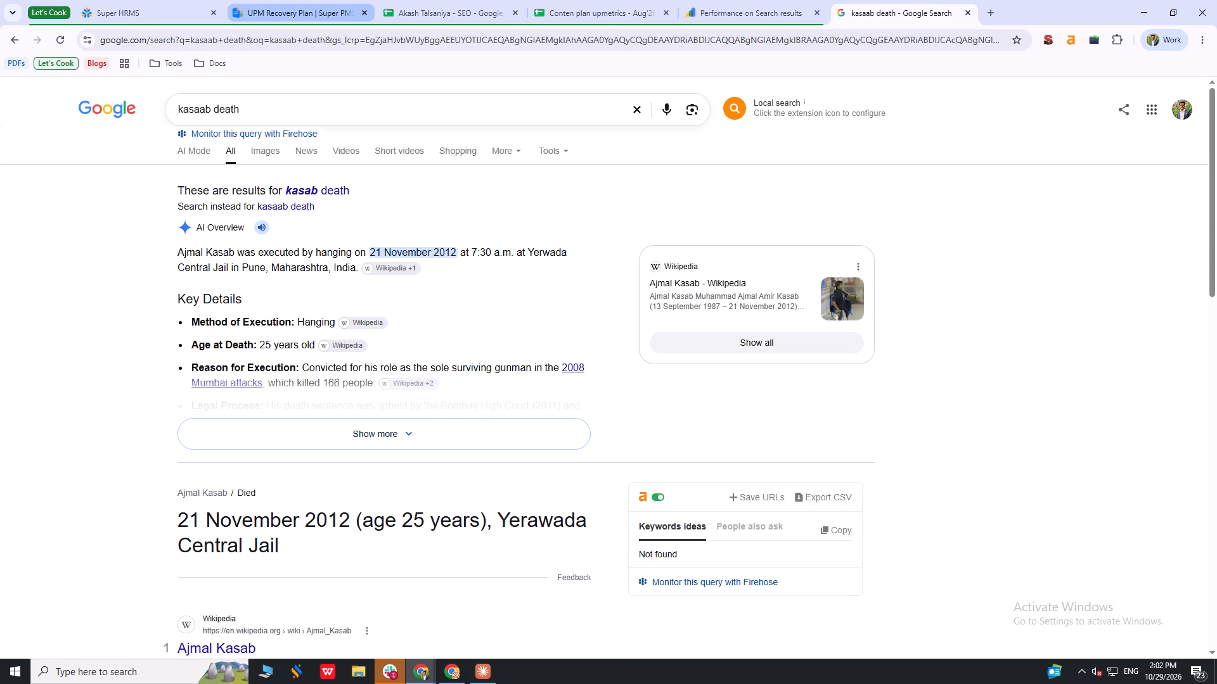
left_click(332, 432)
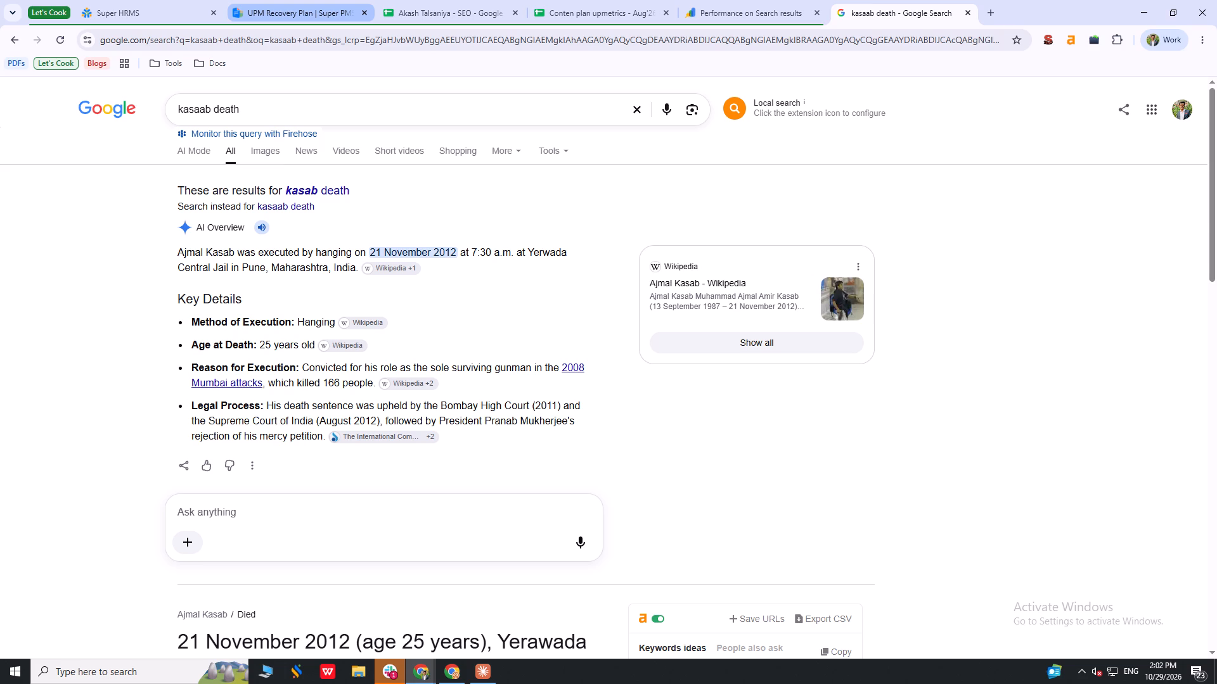
left_click_drag(329, 368, 520, 359)
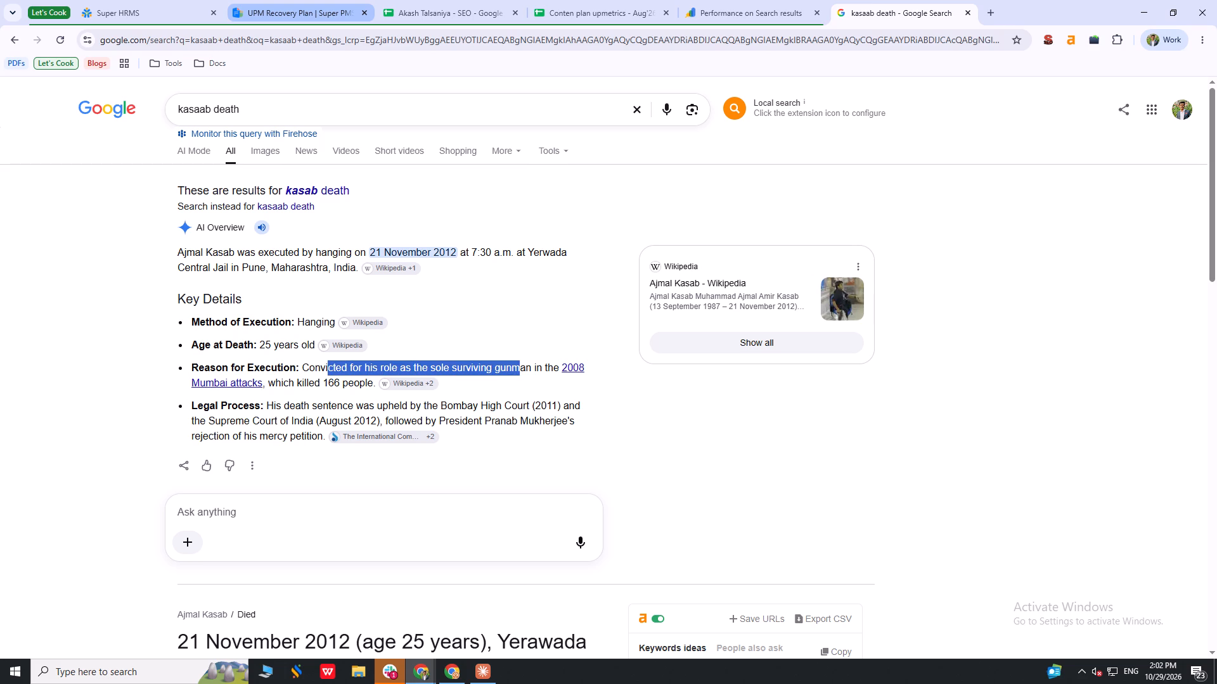
left_click_drag(520, 359, 520, 359)
left_click(521, 359)
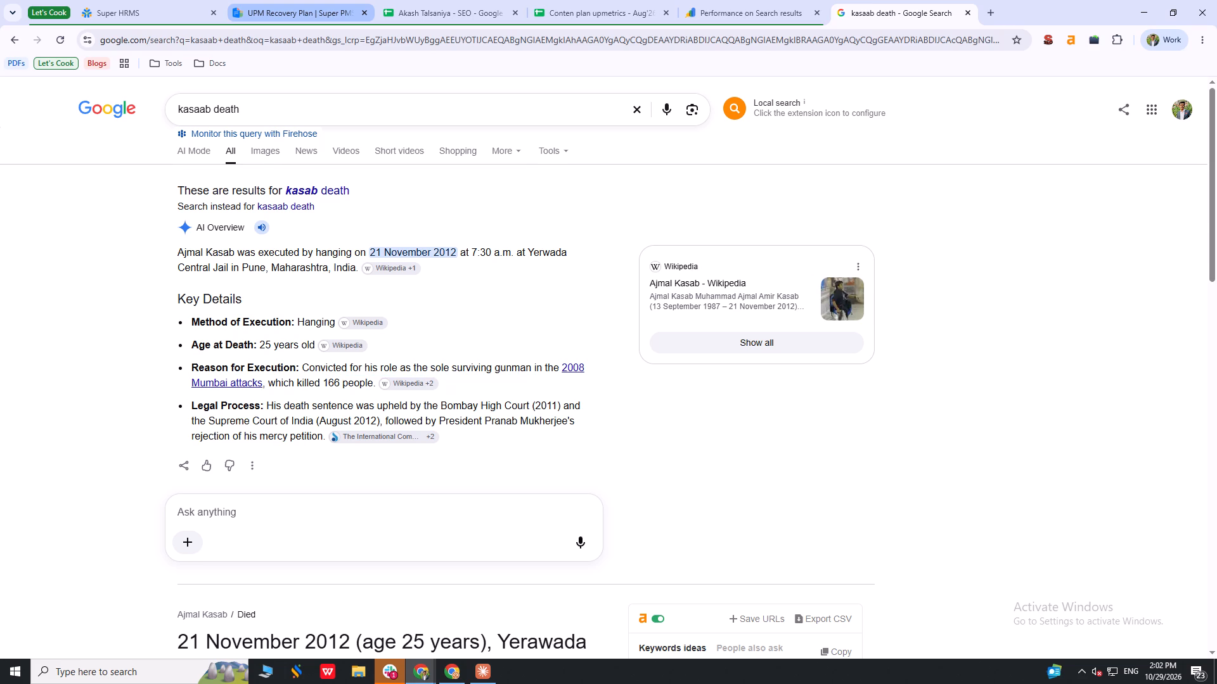
scroll(496, 361, "down", 3)
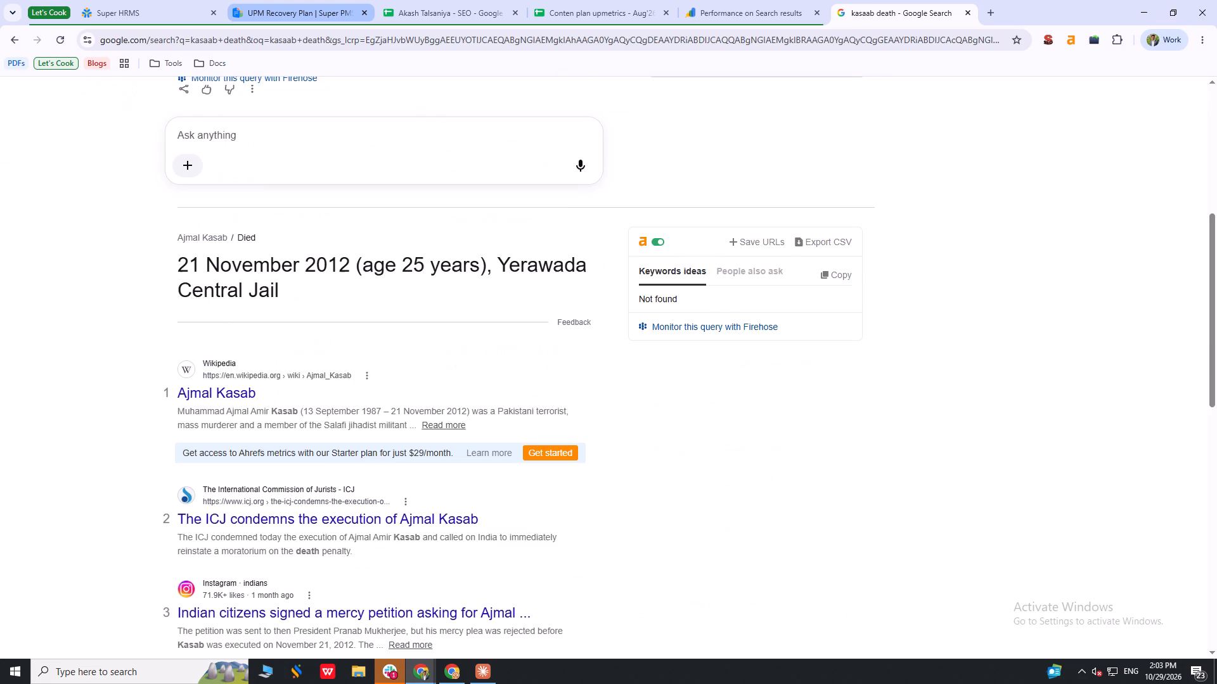
scroll(489, 362, "down", 1)
scroll(489, 362, "up", 1)
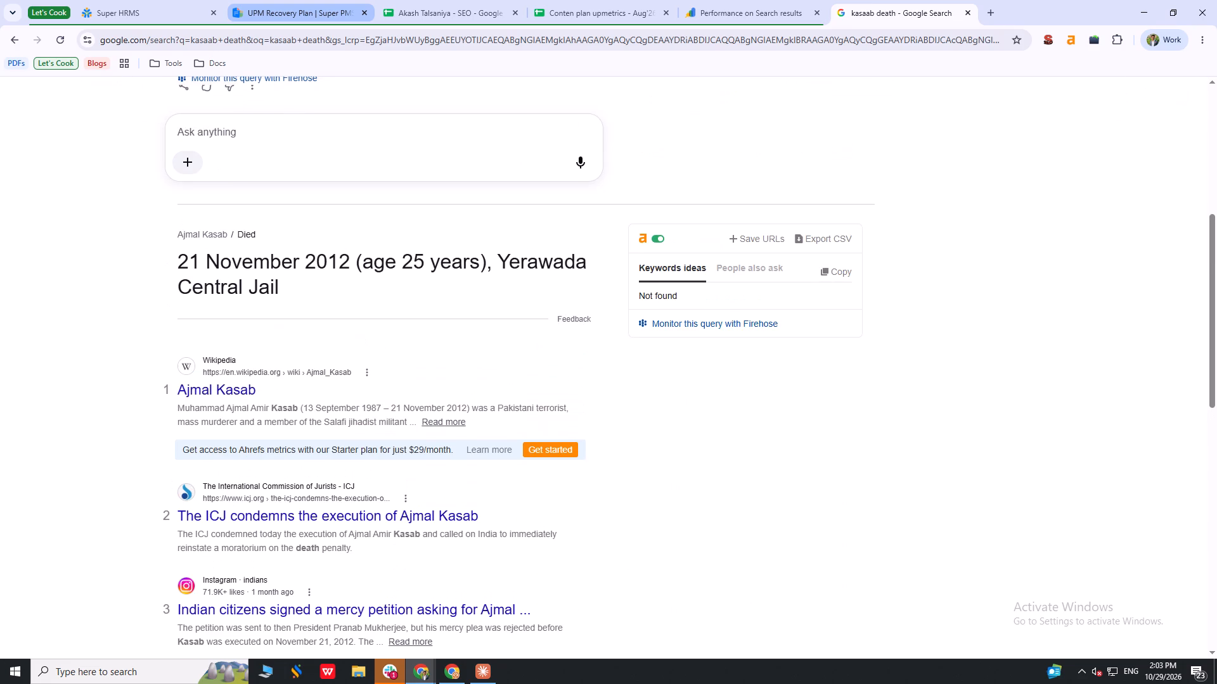
Close the Google search results tab and return to the Search Console performance report for upmetrics.co.
middle_click(910, 0)
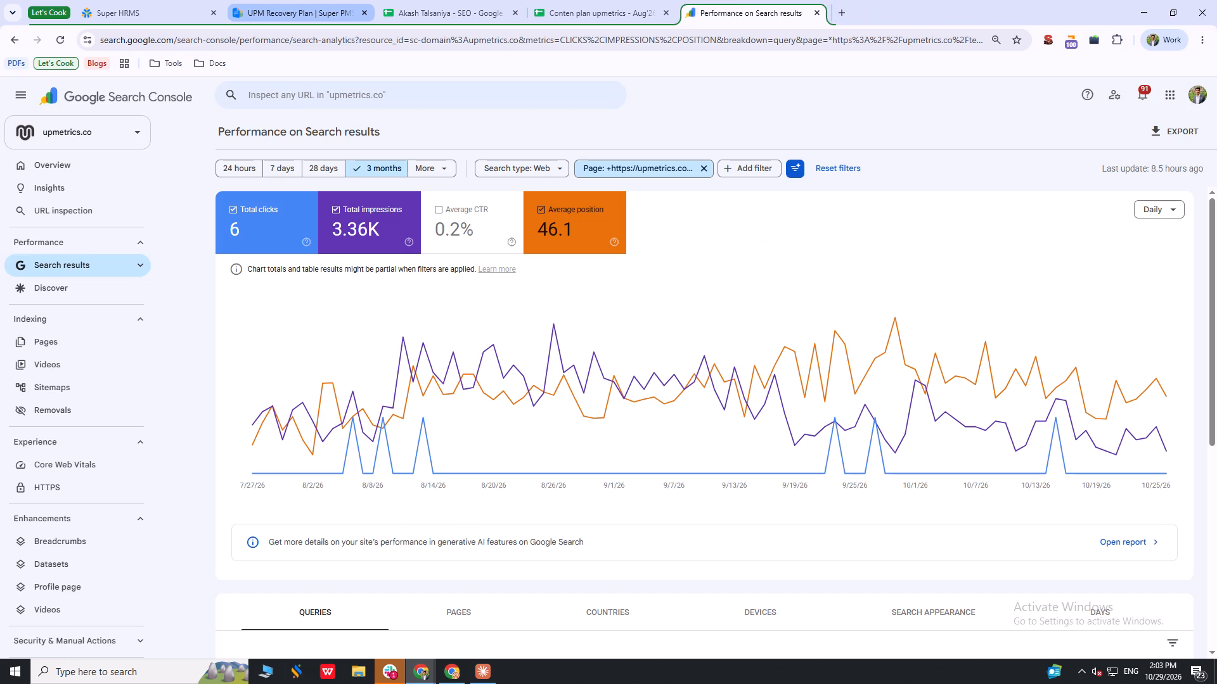
left_click(939, 134)
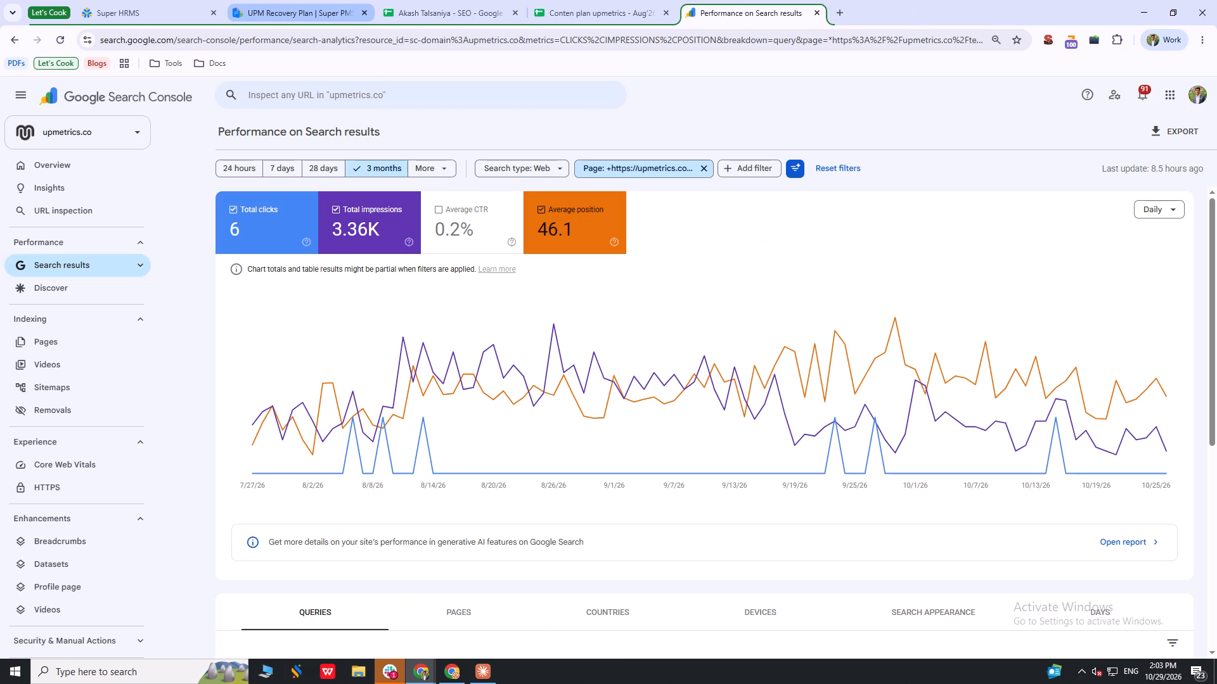
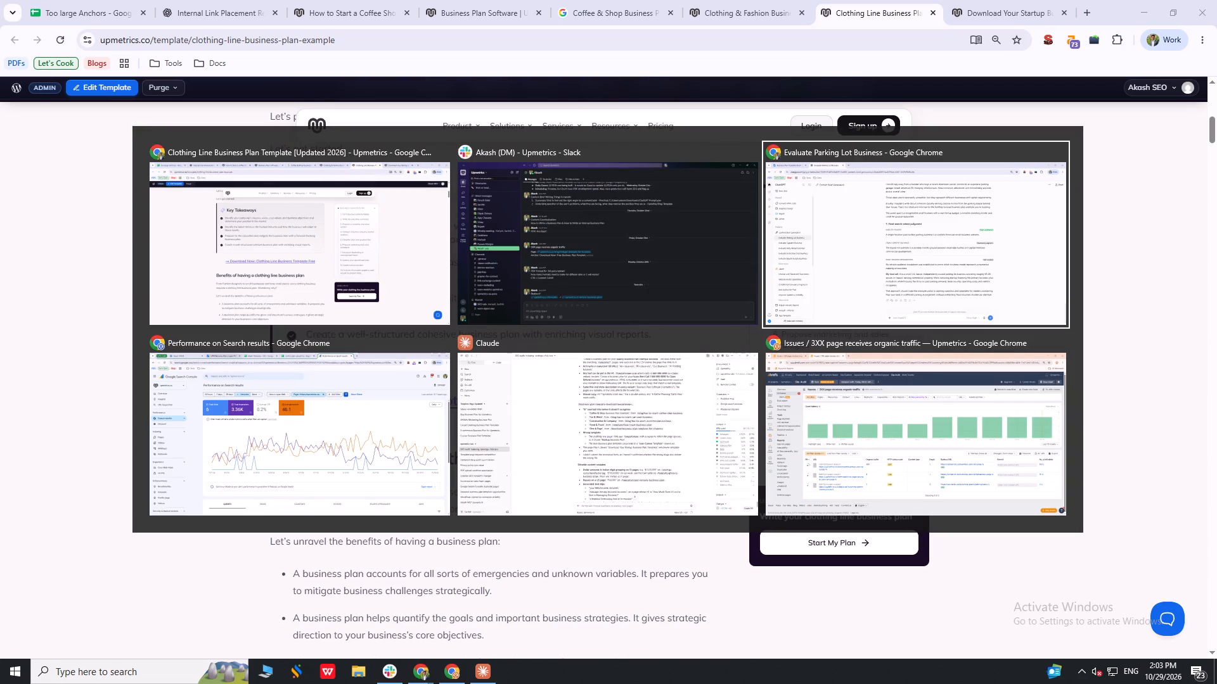
Switch to the window with the Search Console report and open the Upmetrics LOG sheet of the SEO spreadsheet.
left_click(366, 407, "alt")
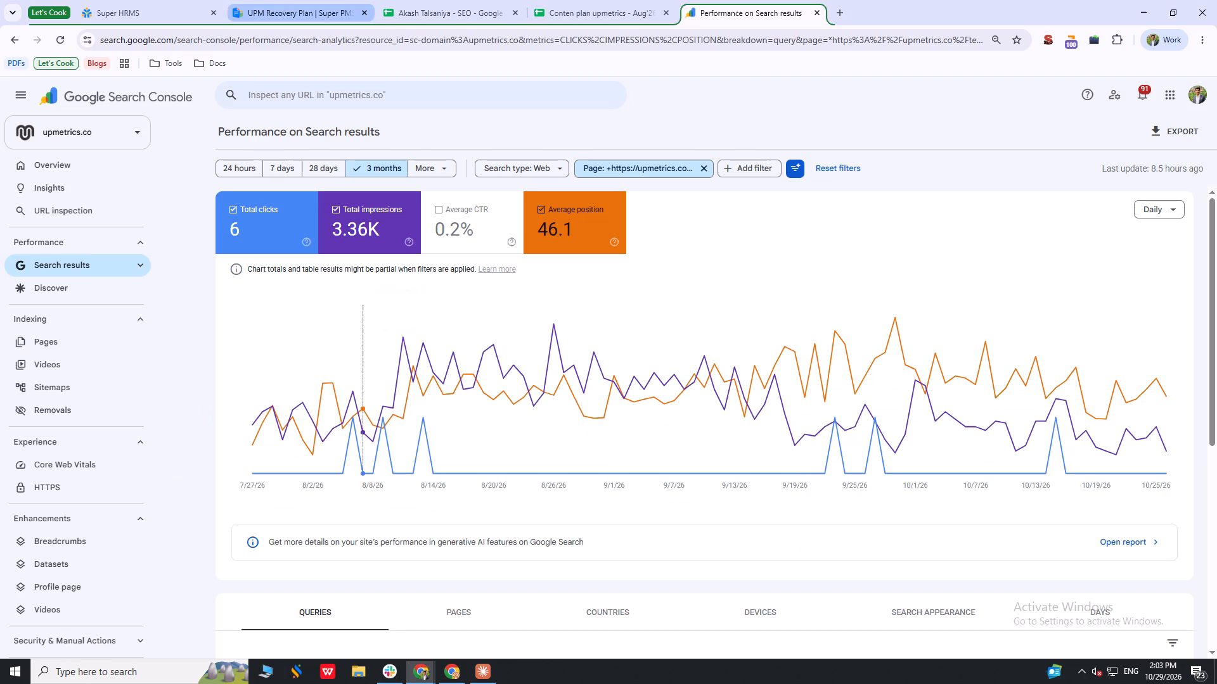
left_click(631, 0)
left_click(432, 0)
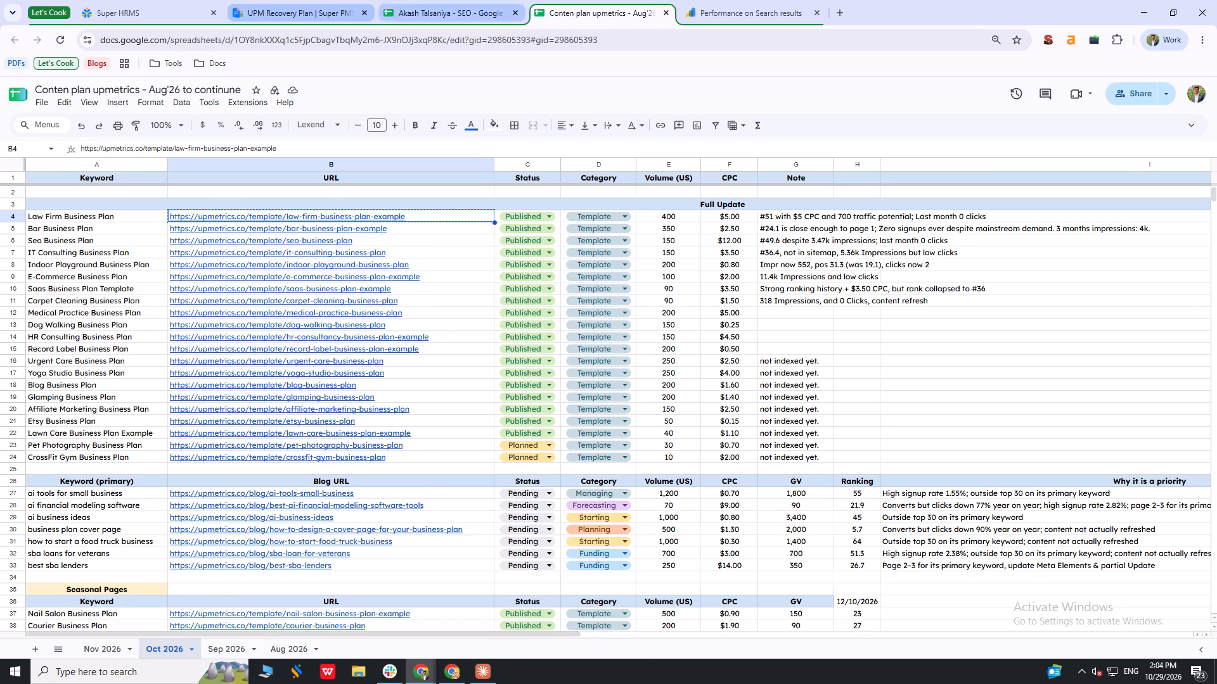
scroll(555, 381, "up", 7, "shift")
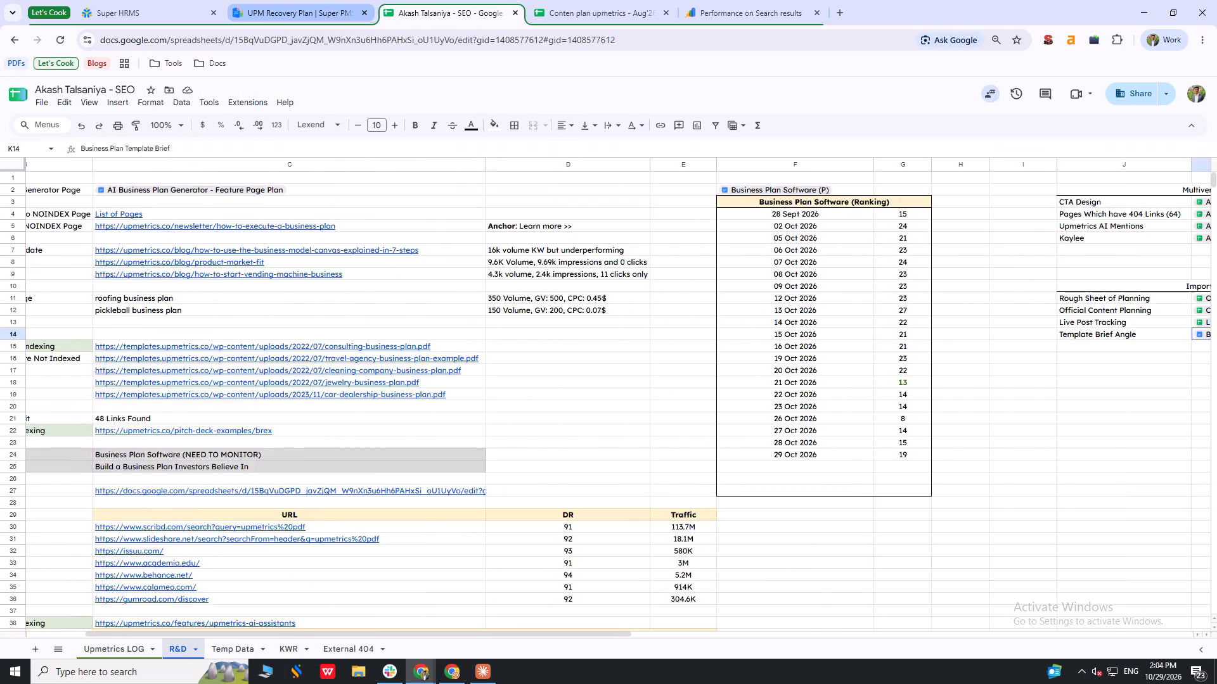
scroll(150, 433, "down", 4)
left_click(114, 646)
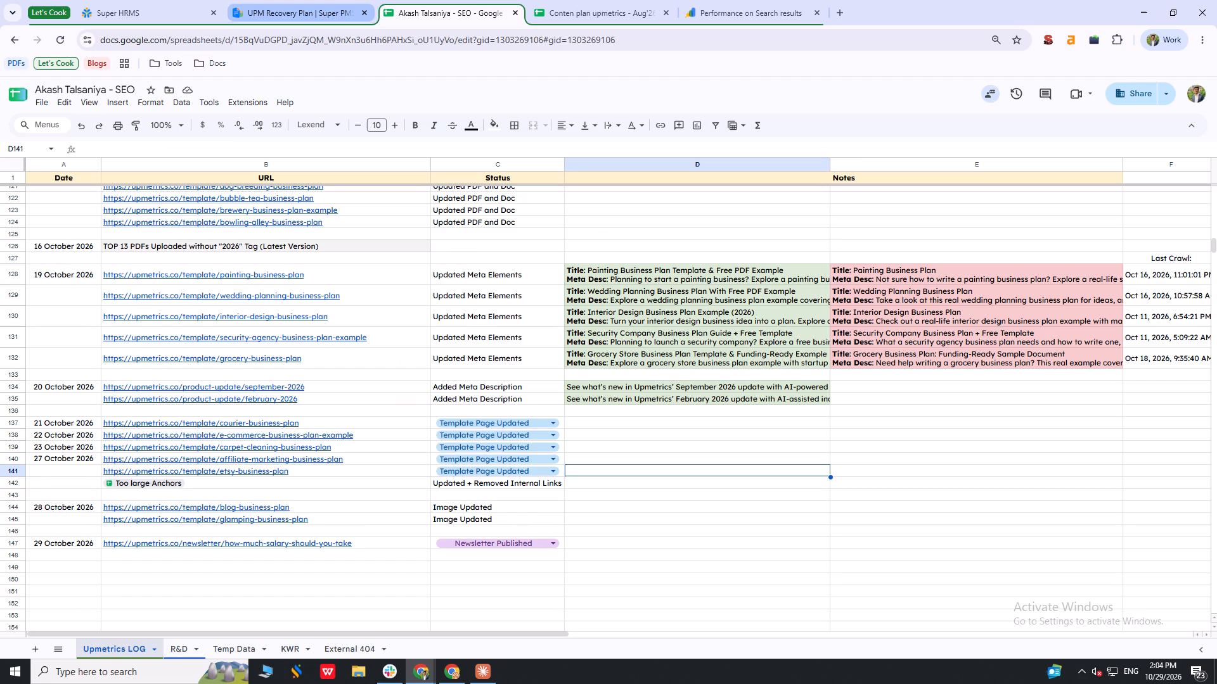
Open the Too large Anchors spreadsheet linked below the 27 October 2026 entries in the log.
left_click(164, 489)
left_click(166, 484)
left_click(185, 503)
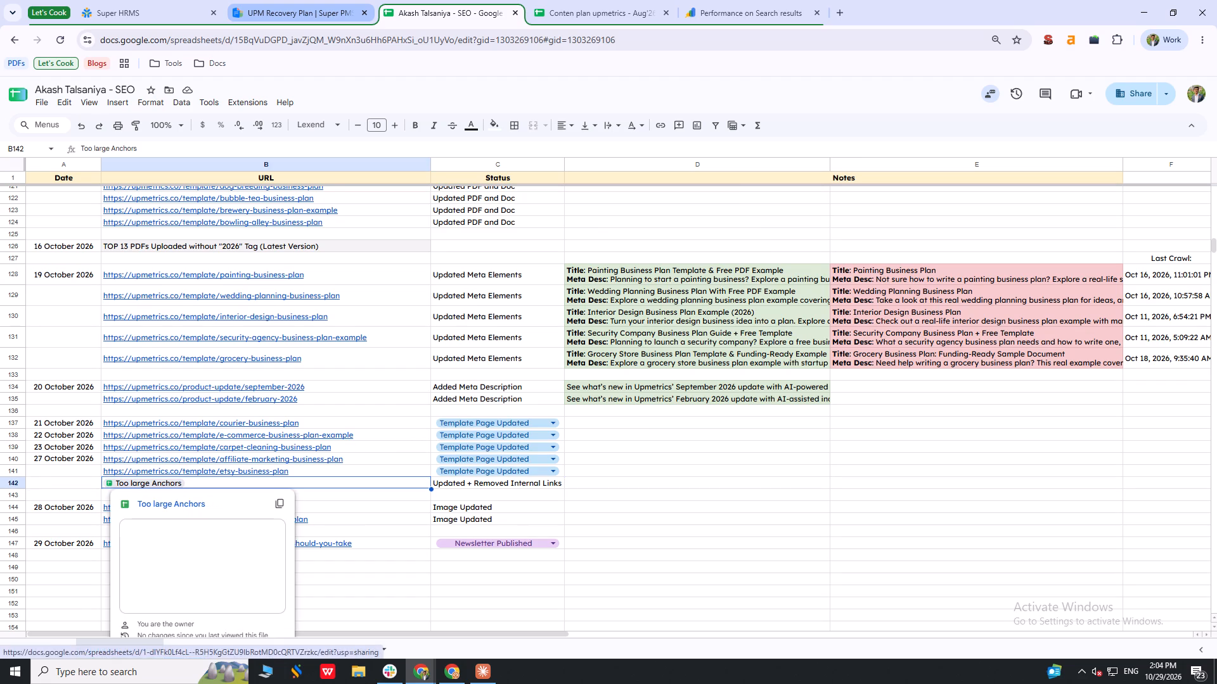
left_click(164, 481)
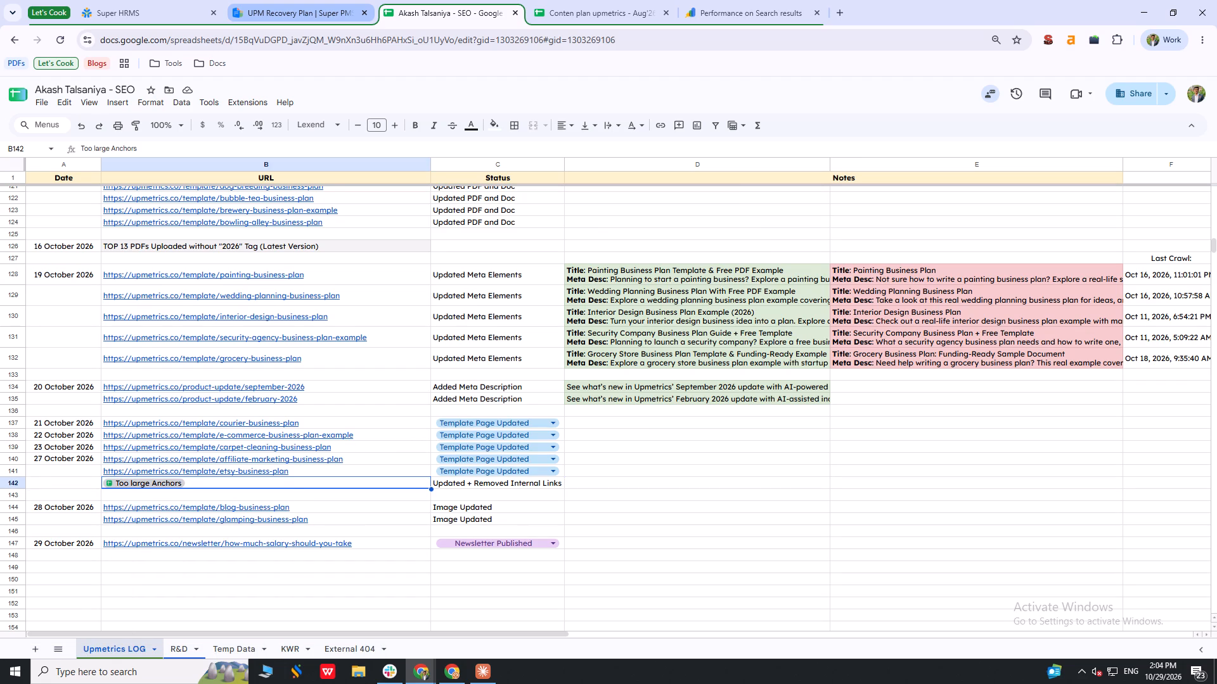
left_click(184, 483)
left_click(184, 535)
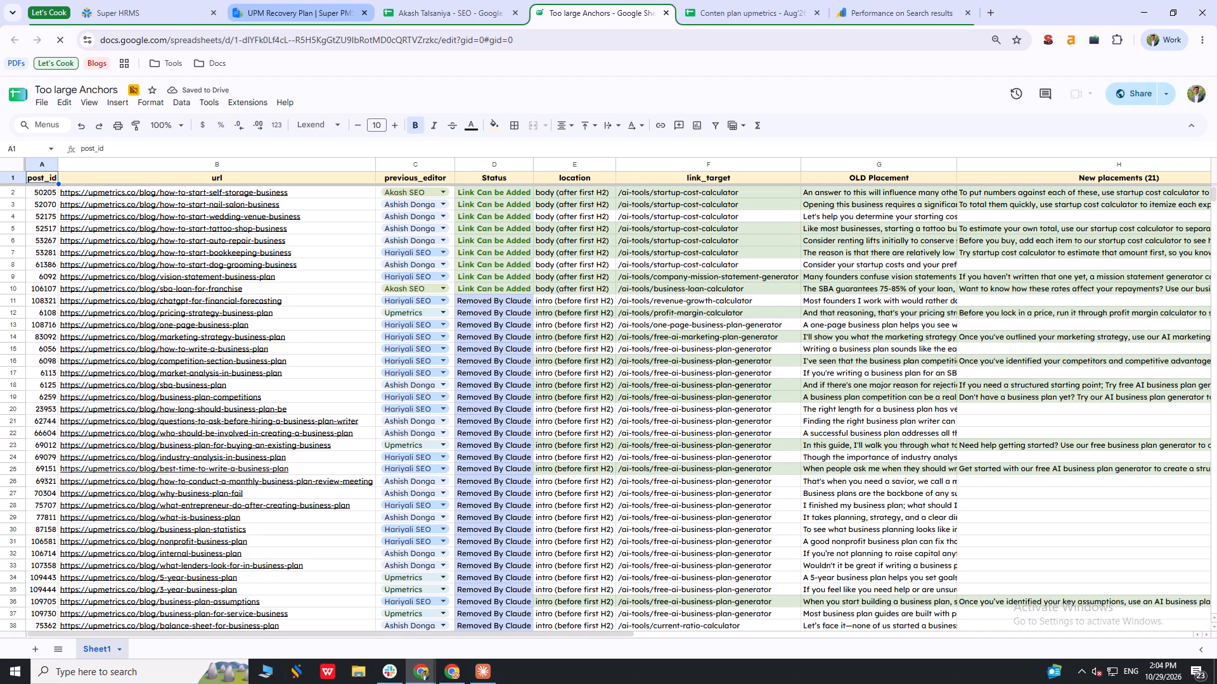
Look through the whole Too large Anchors list, checking statuses, link targets and the New placements column.
left_click(1134, 177)
scroll(1087, 357, "down", 1)
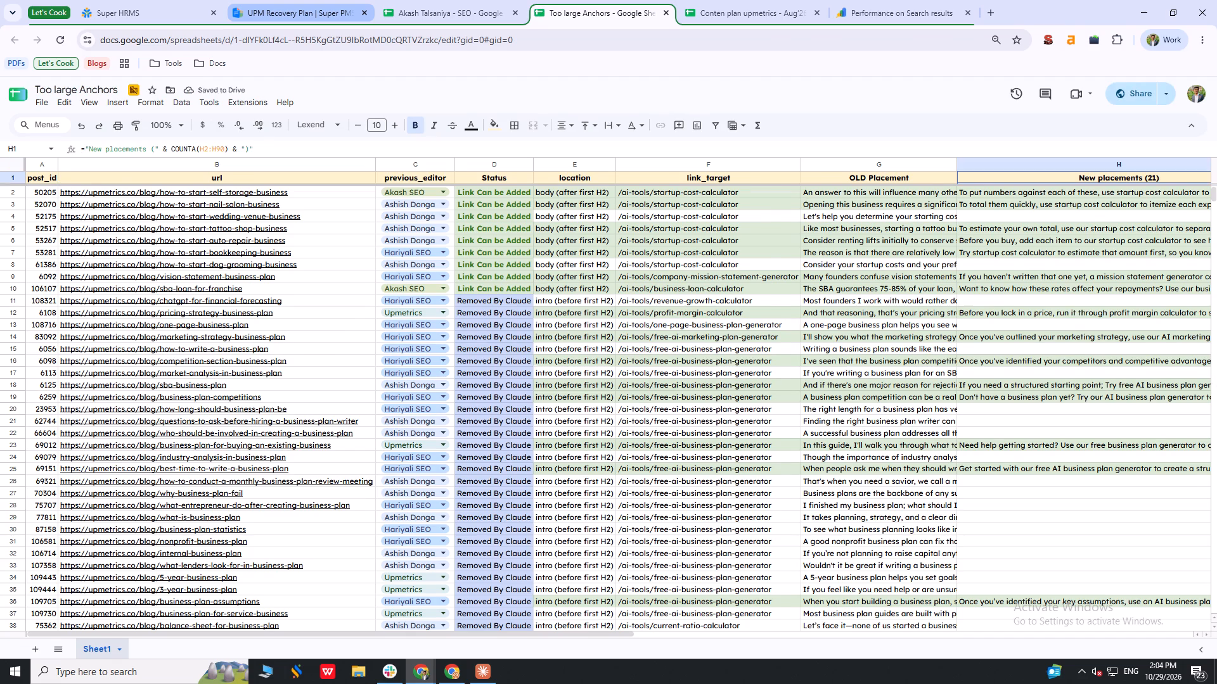
scroll(1087, 357, "down", 4)
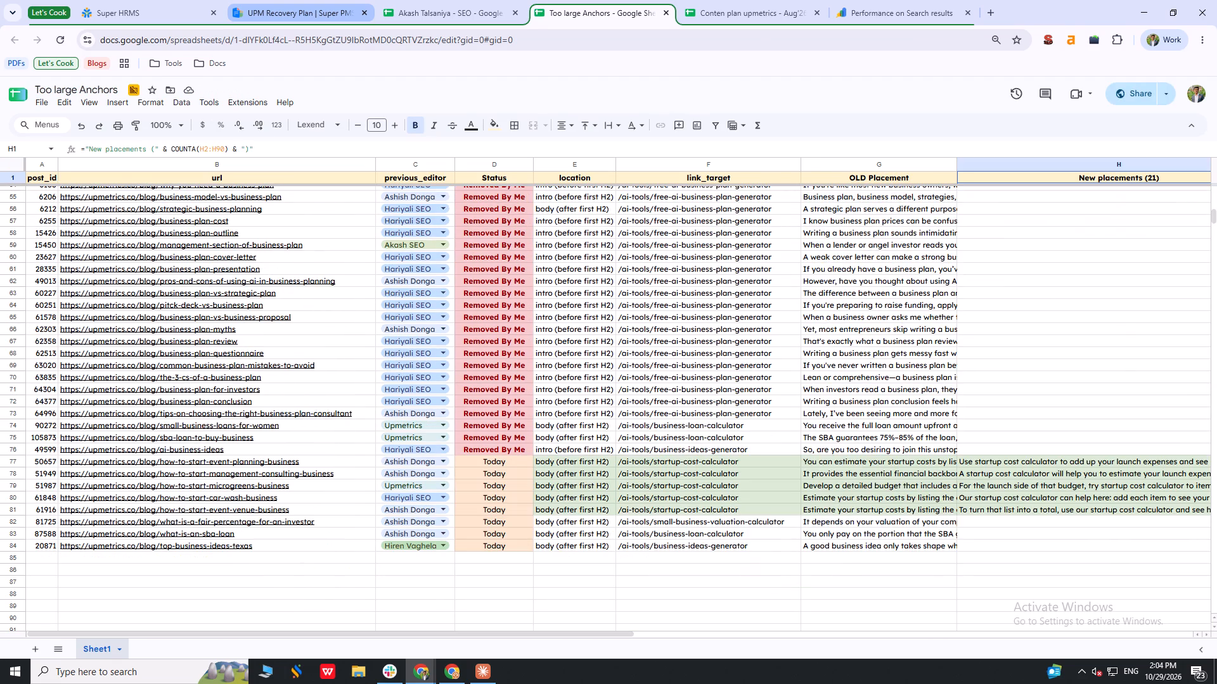
scroll(1087, 357, "up", 2)
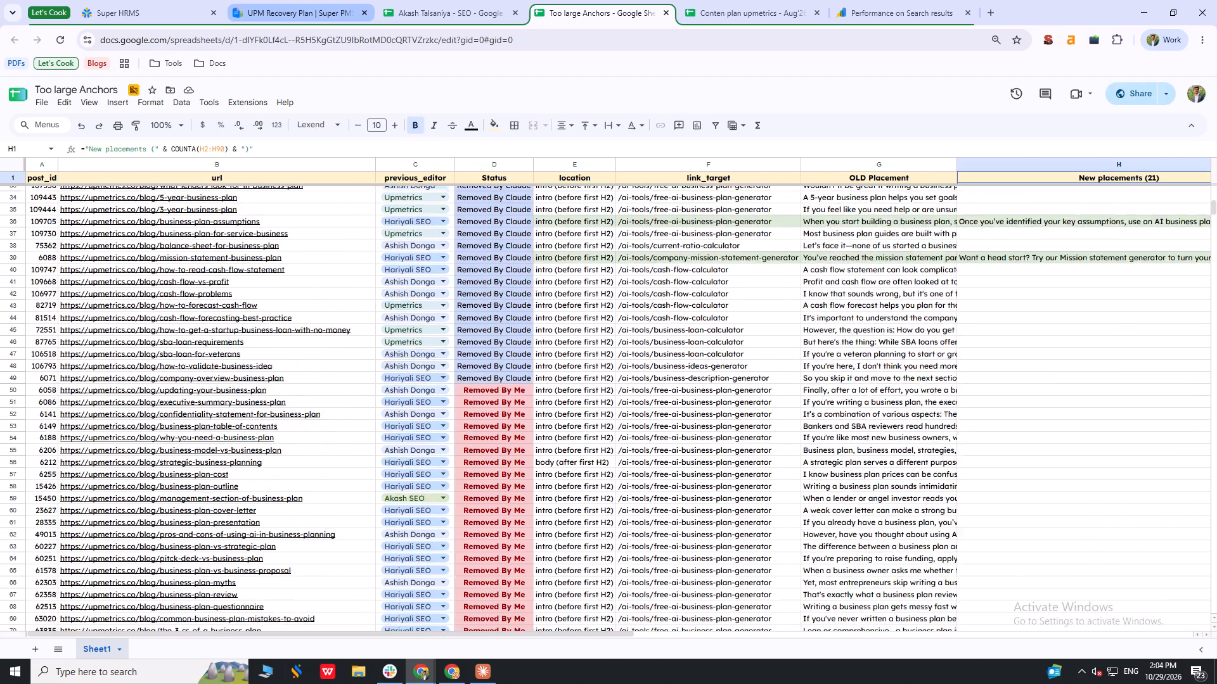
scroll(1087, 357, "up", 7)
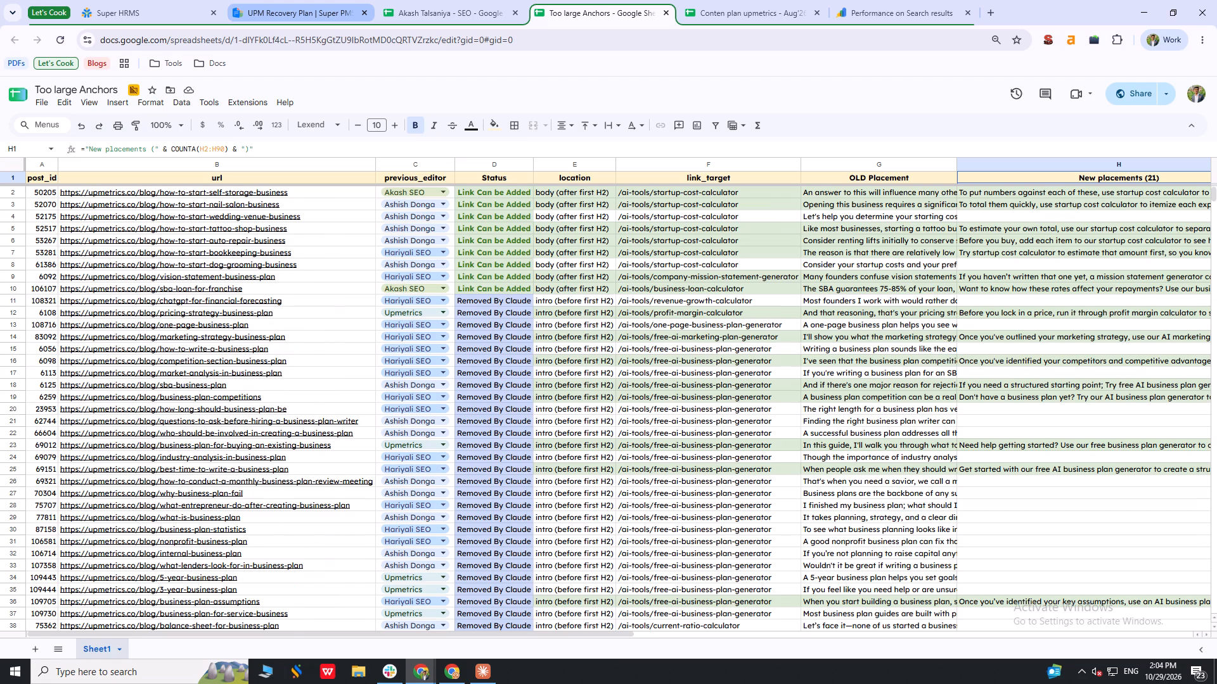
scroll(1083, 359, "up", 1)
Read the new placement text for competition-section-business-plan and the old one for the monthly review meeting post, and scan the remaining rows.
left_click(954, 367)
left_click(1017, 361)
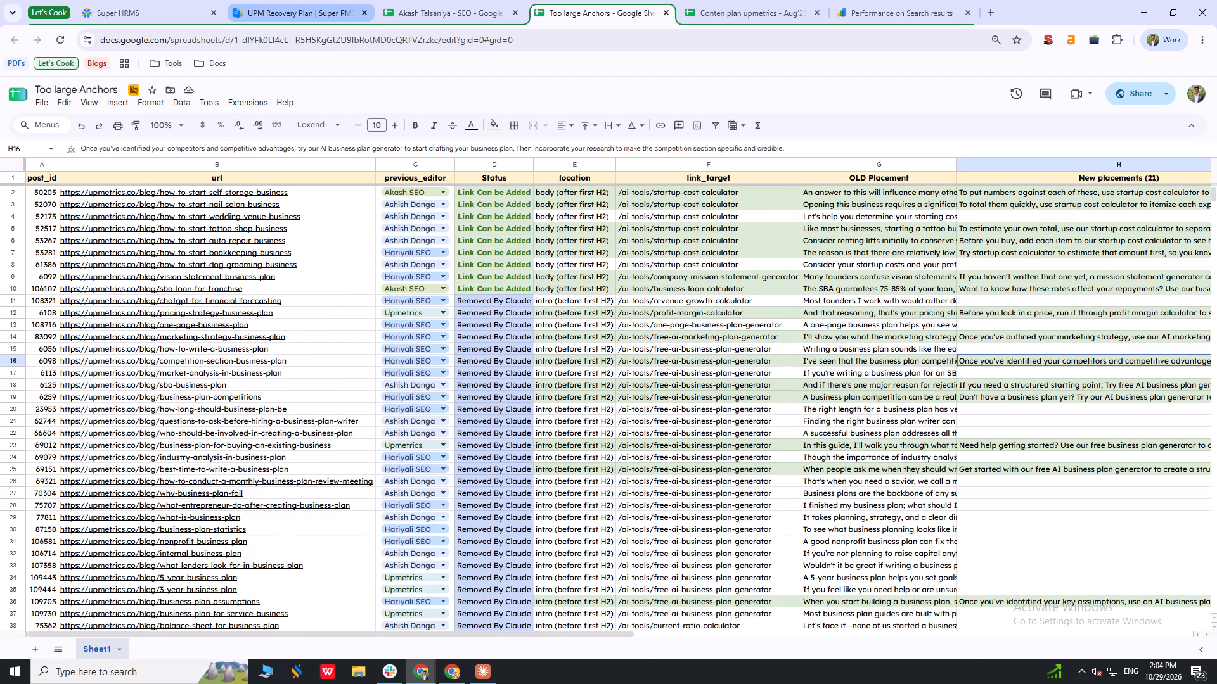
left_click(889, 427)
left_click(889, 478)
scroll(916, 475, "down", 2)
scroll(908, 468, "up", 4)
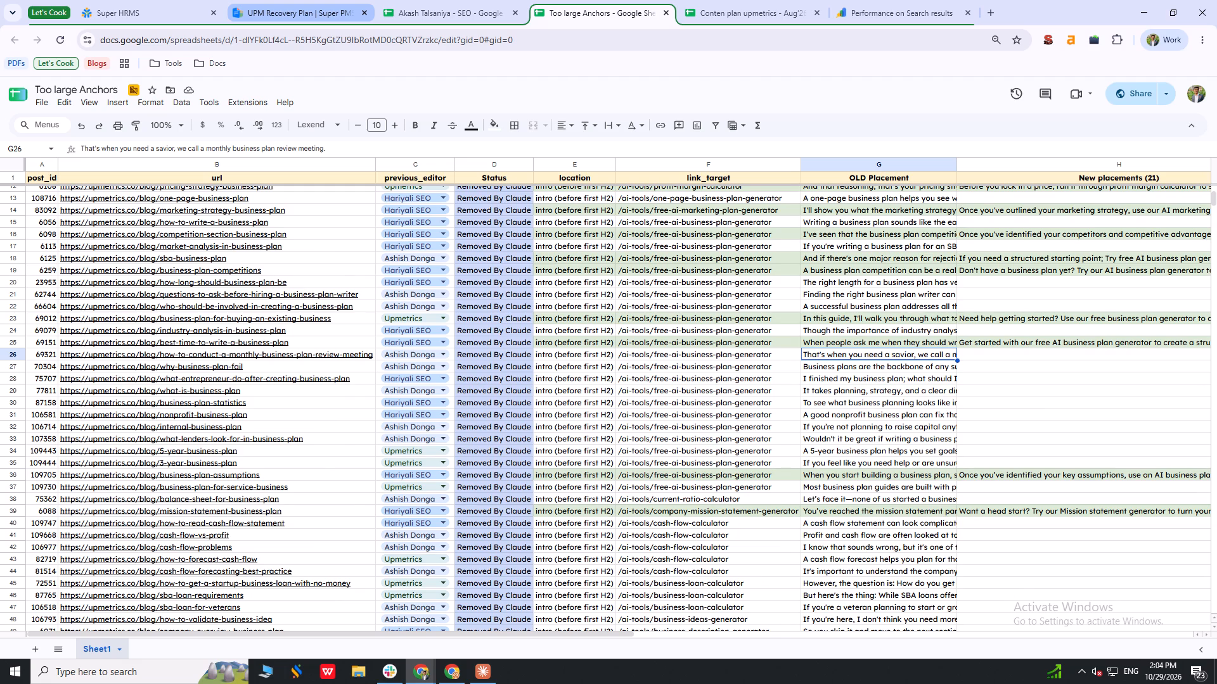
scroll(911, 455, "down", 5)
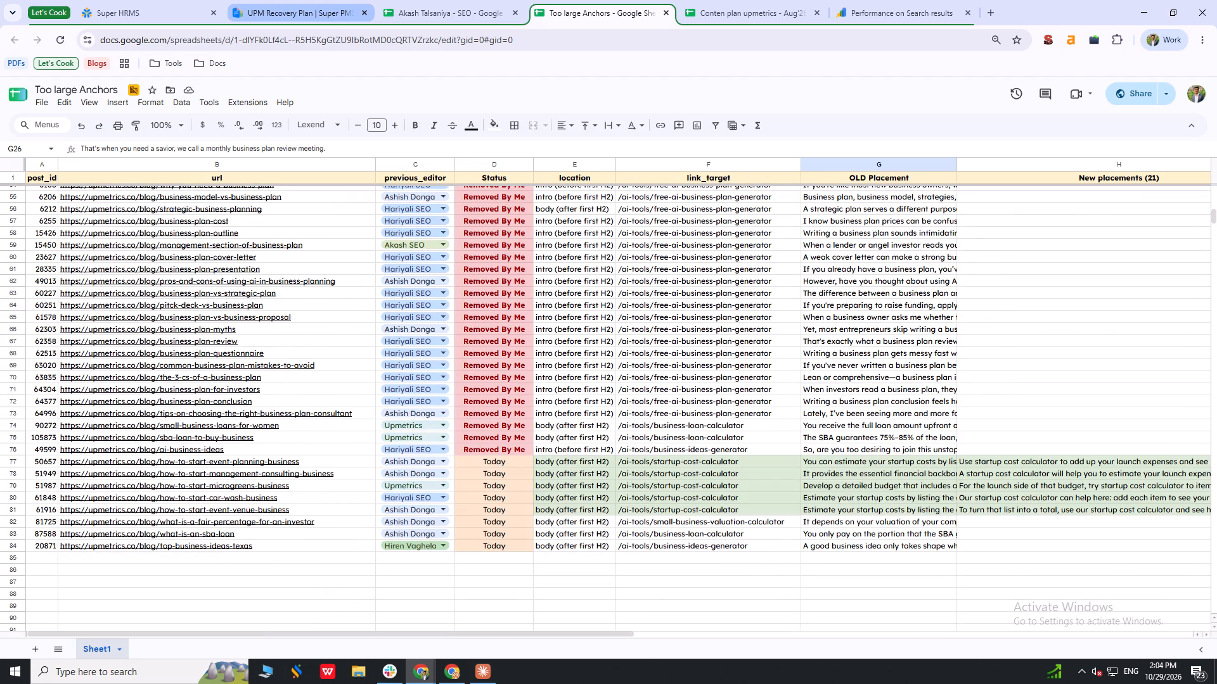
scroll(912, 455, "up", 1)
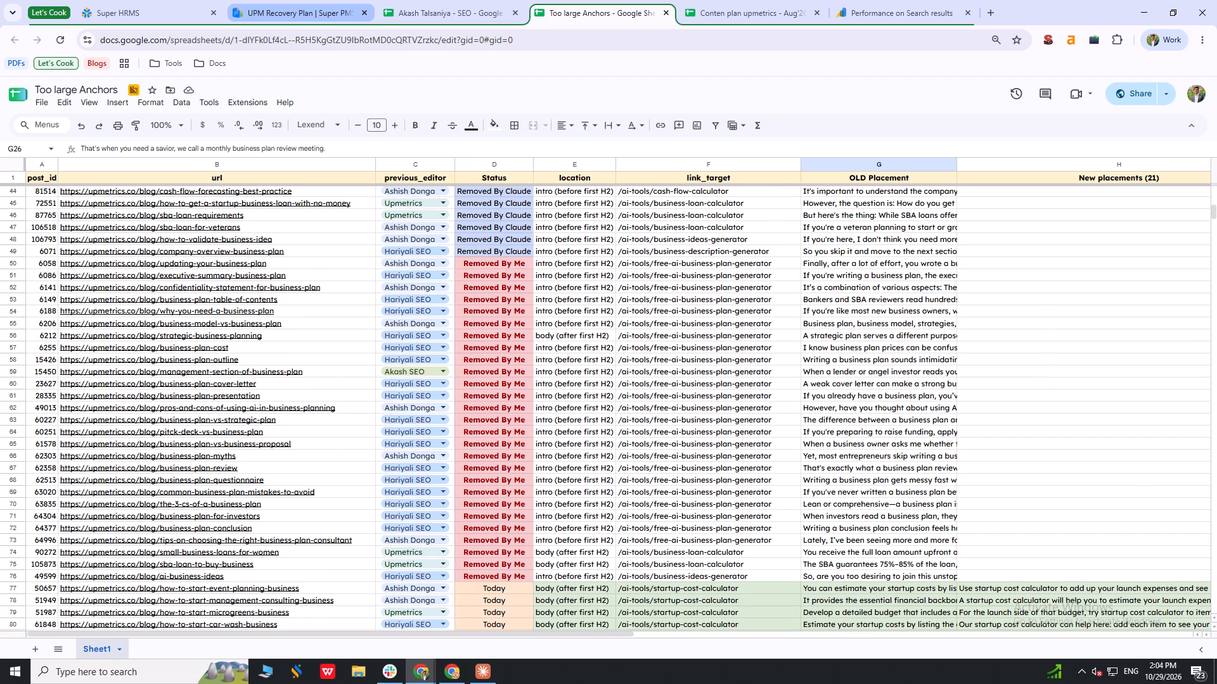
scroll(856, 360, "down", 1)
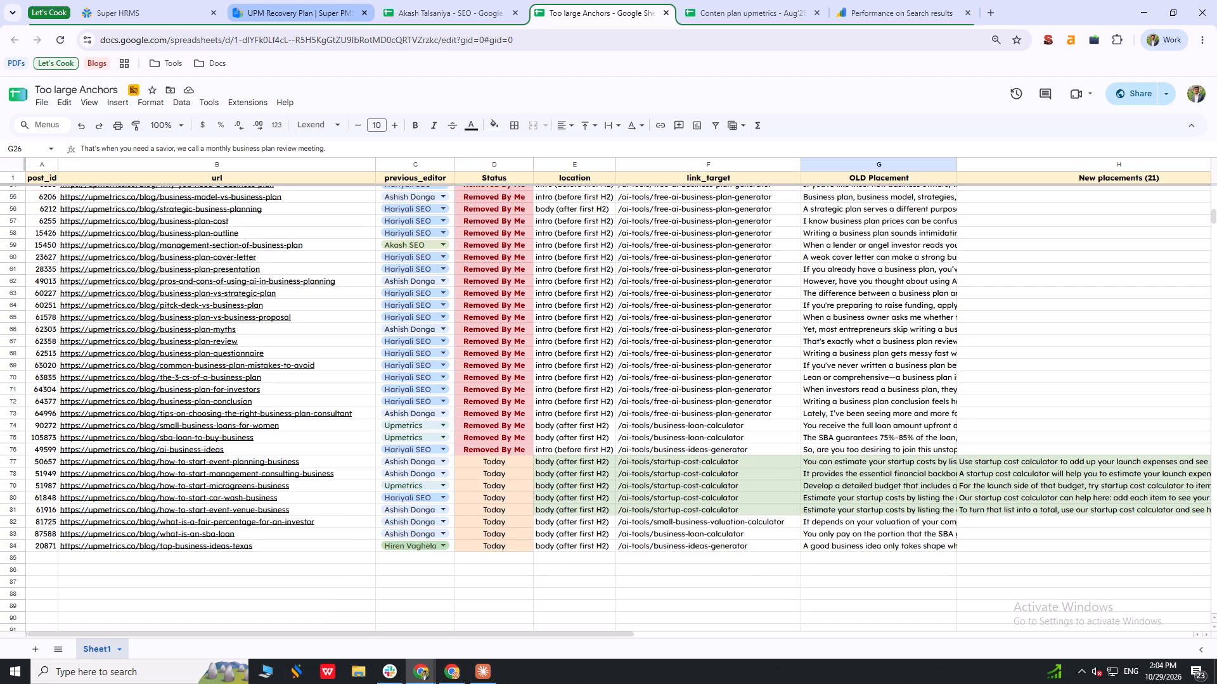
left_click(1055, 566)
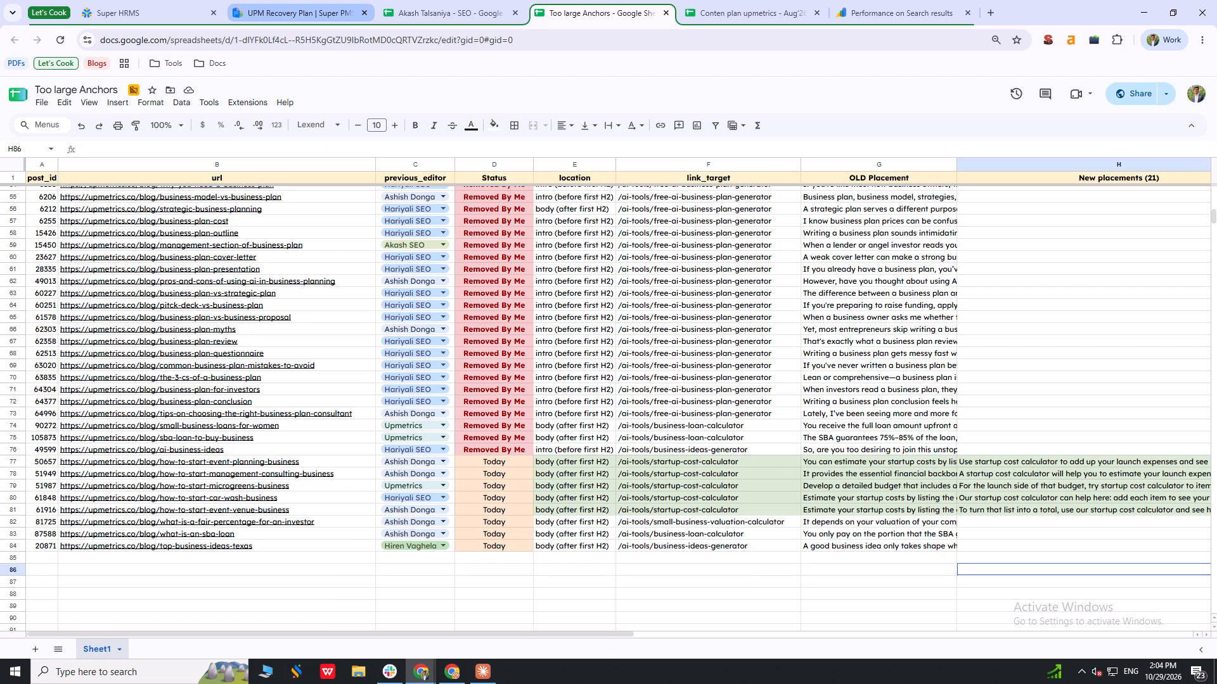
left_click(1024, 419)
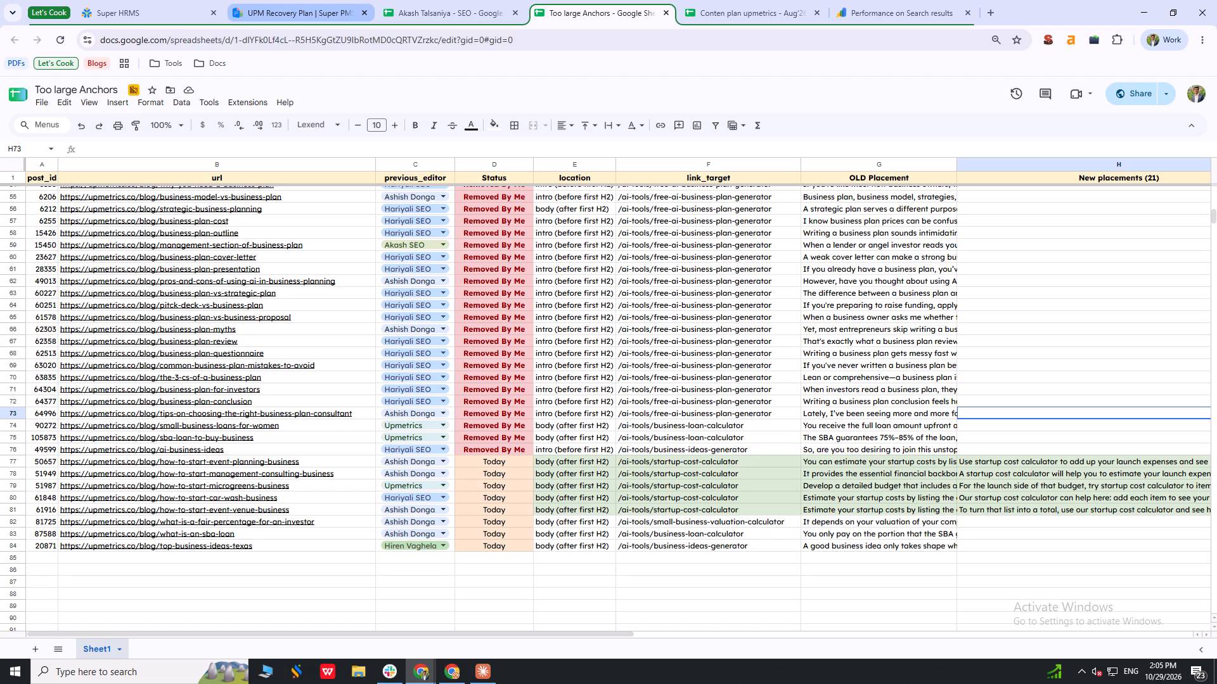
scroll(1059, 382, "up", 1)
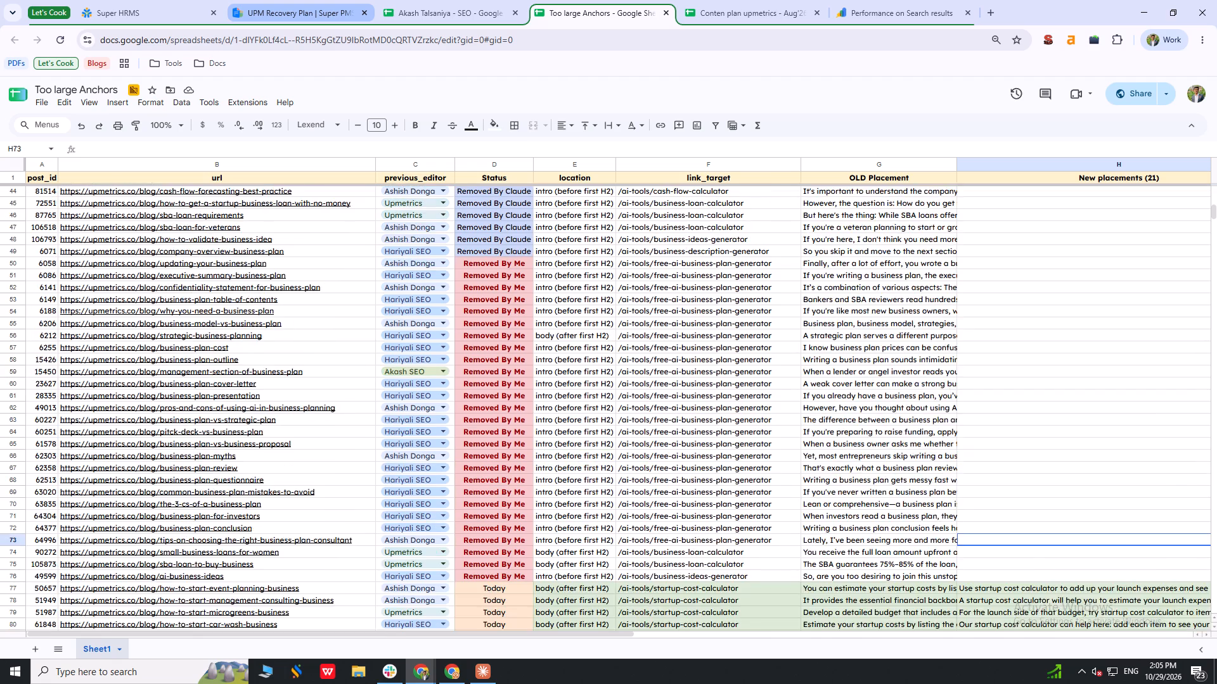
scroll(1059, 382, "up", 2)
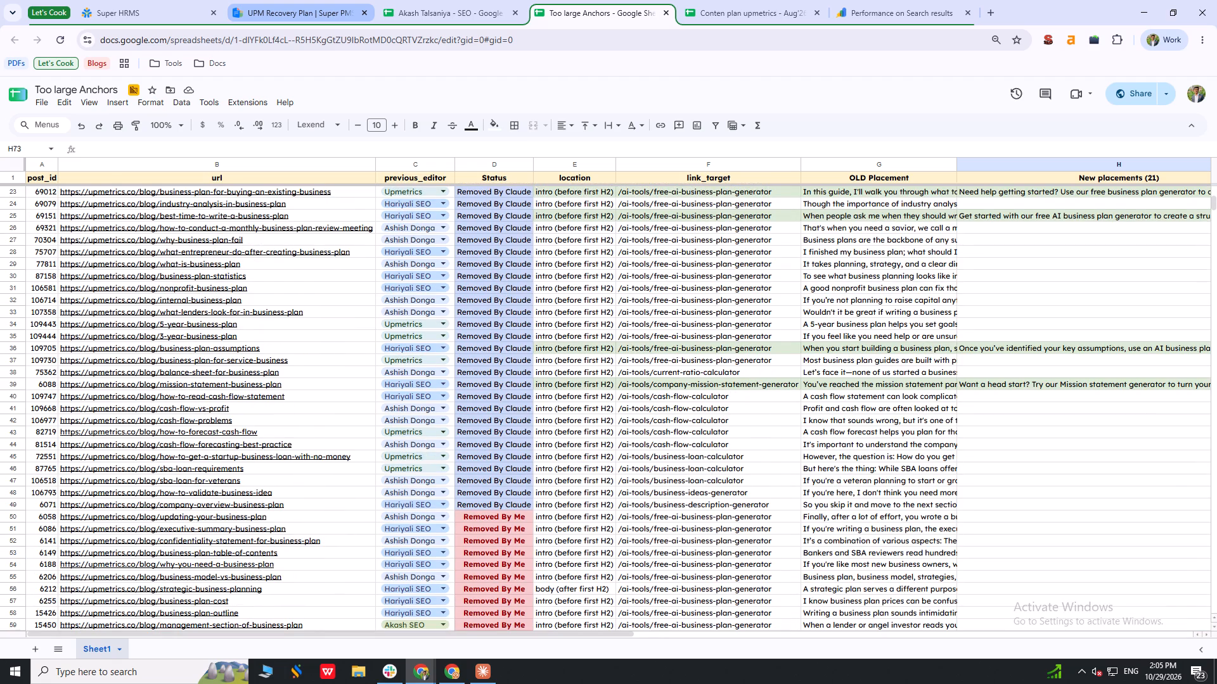
scroll(1109, 200, "down", 3)
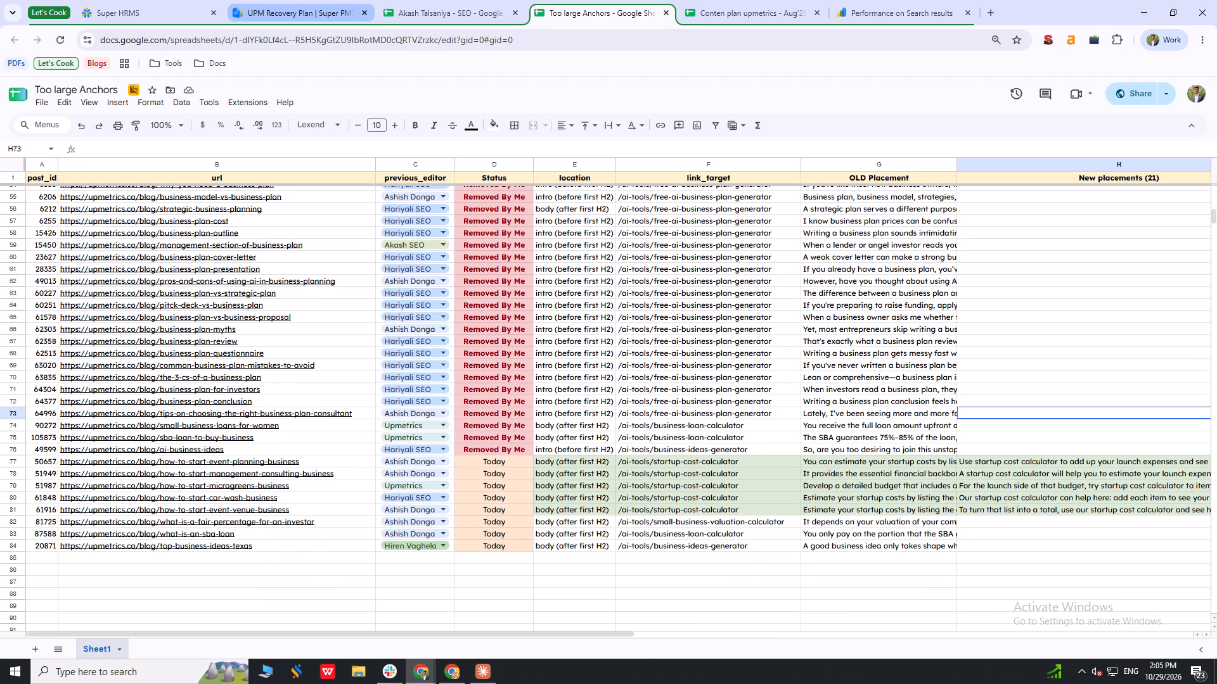
scroll(745, 408, "up", 1)
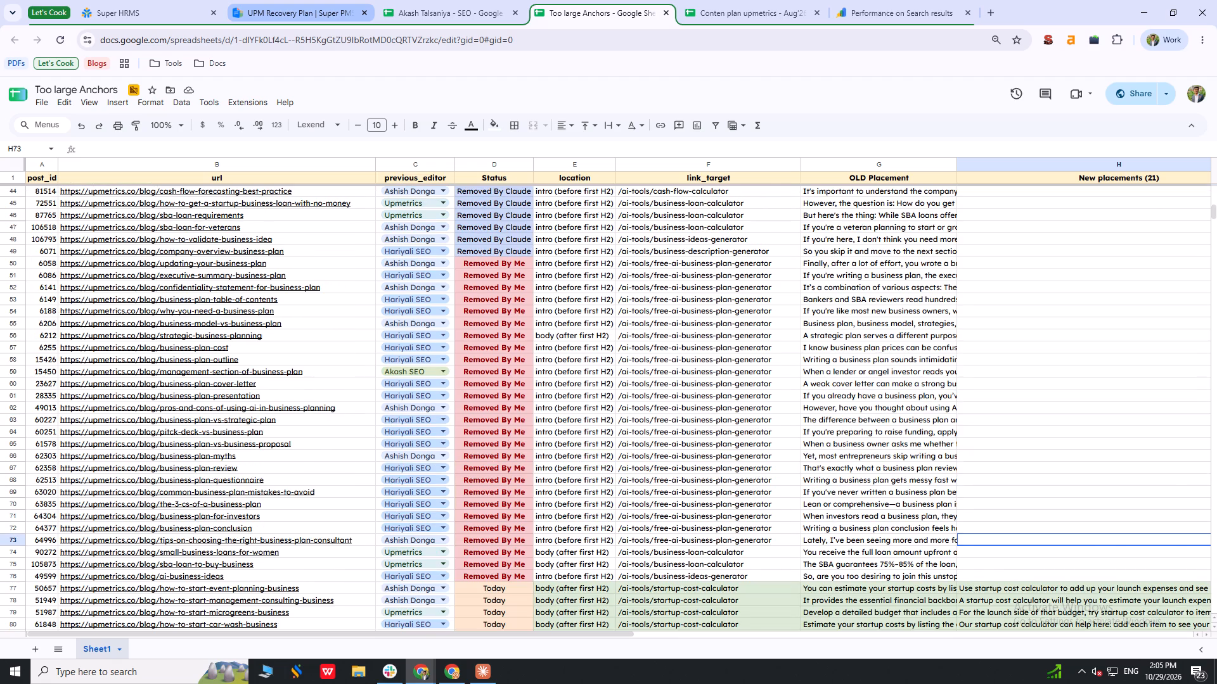
scroll(747, 403, "up", 2)
scroll(747, 403, "down", 2)
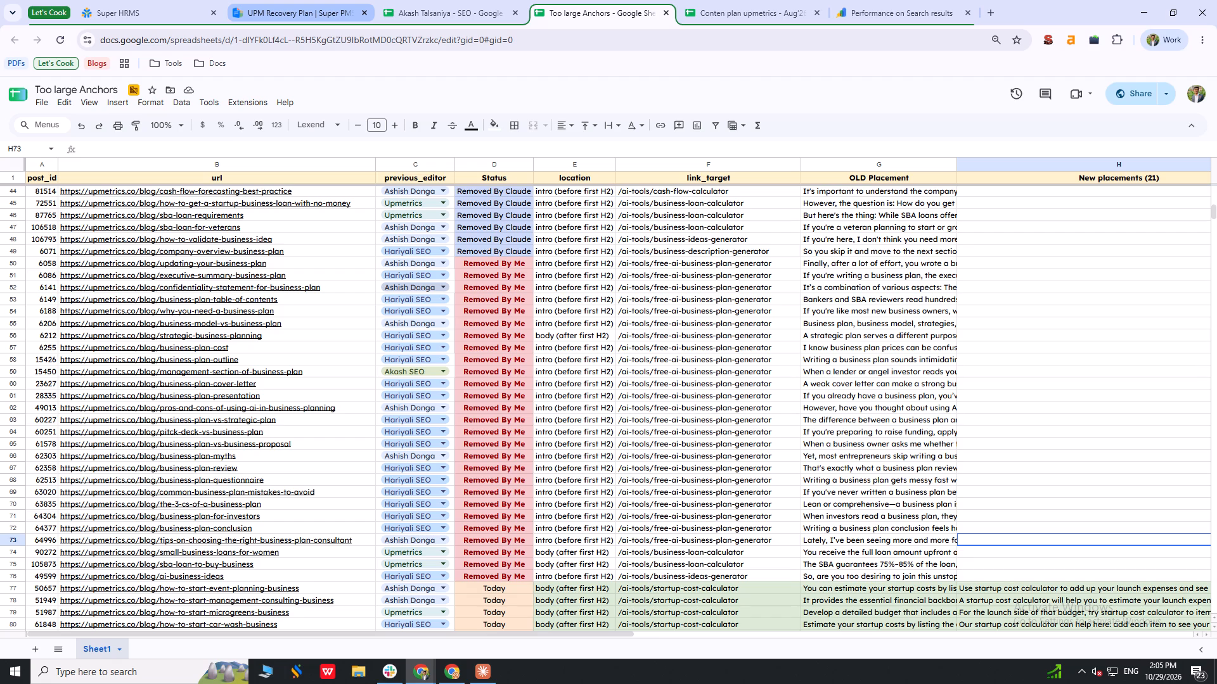
scroll(723, 310, "down", 1)
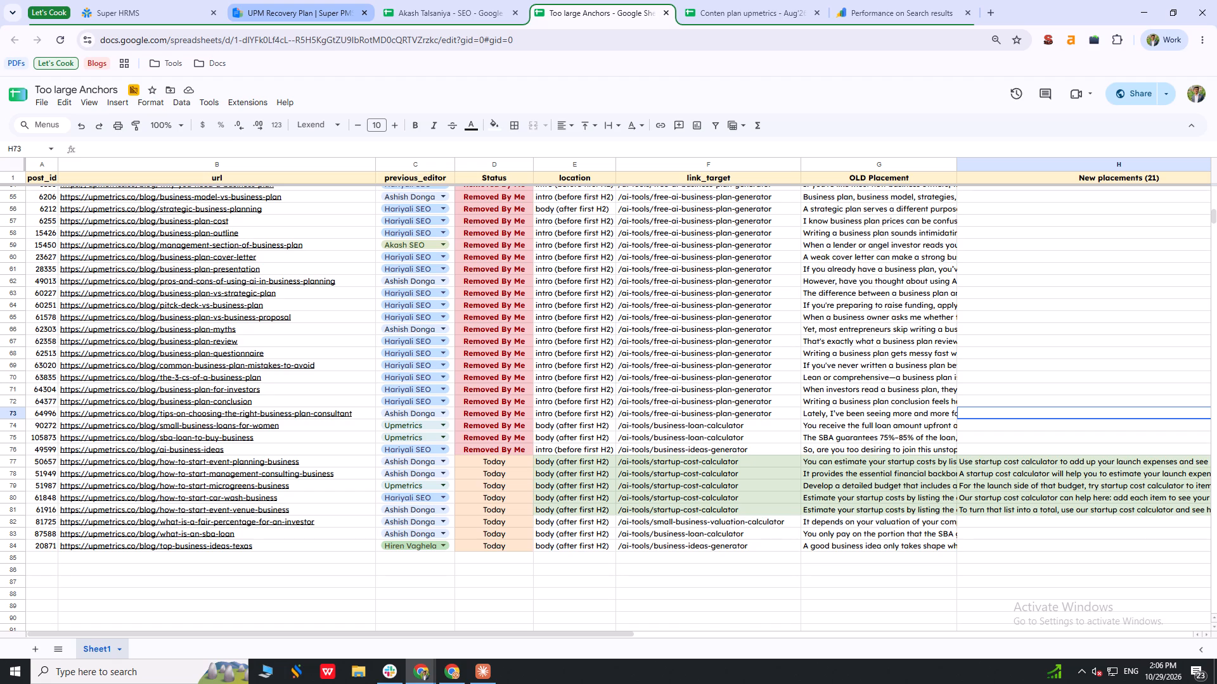
scroll(626, 414, "up", 3)
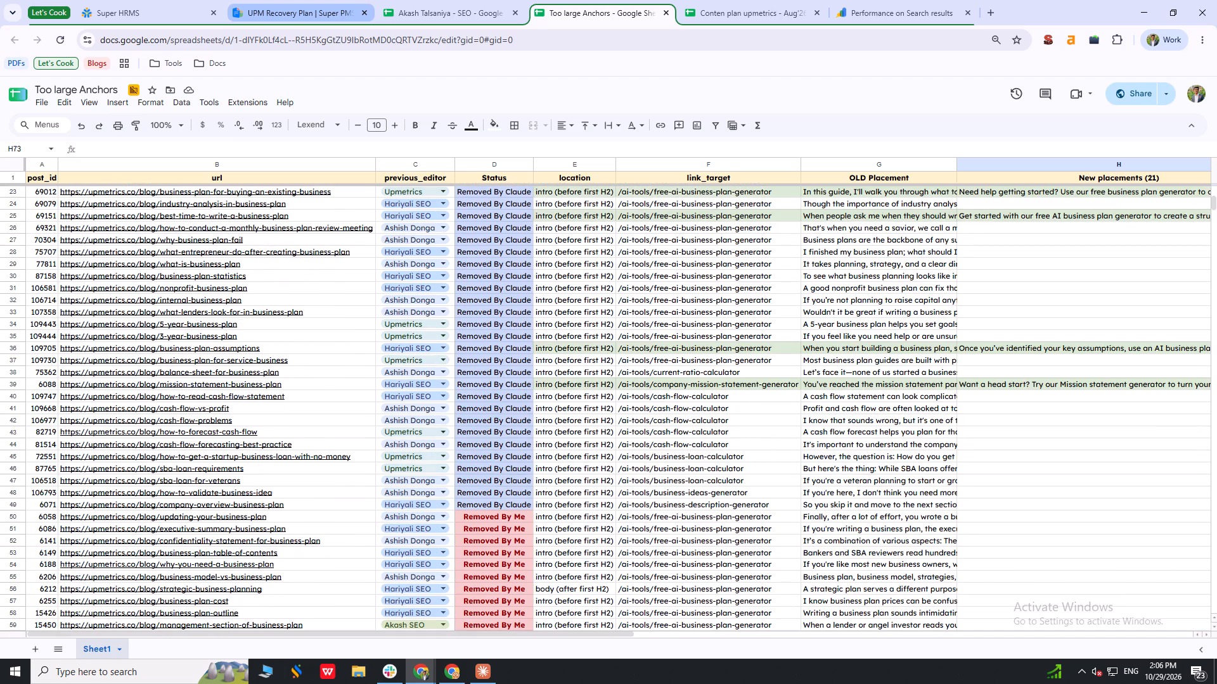
scroll(657, 402, "up", 3)
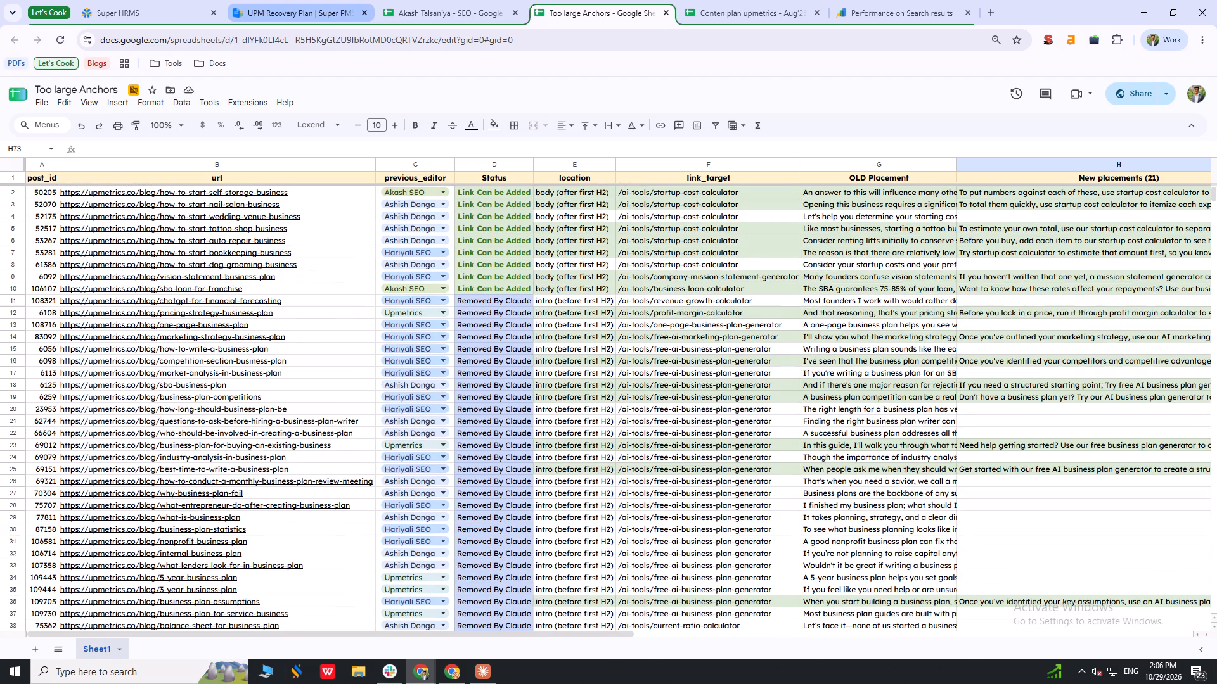
scroll(657, 402, "up", 3)
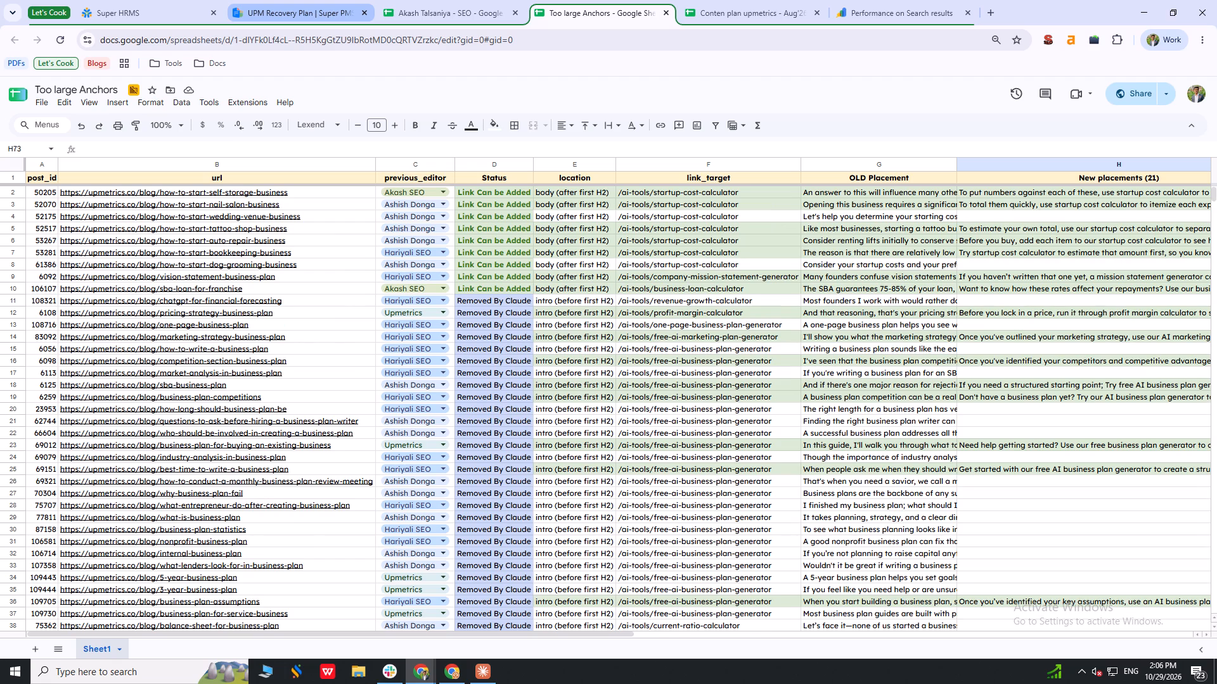
scroll(657, 402, "down", 6)
scroll(657, 403, "up", 3)
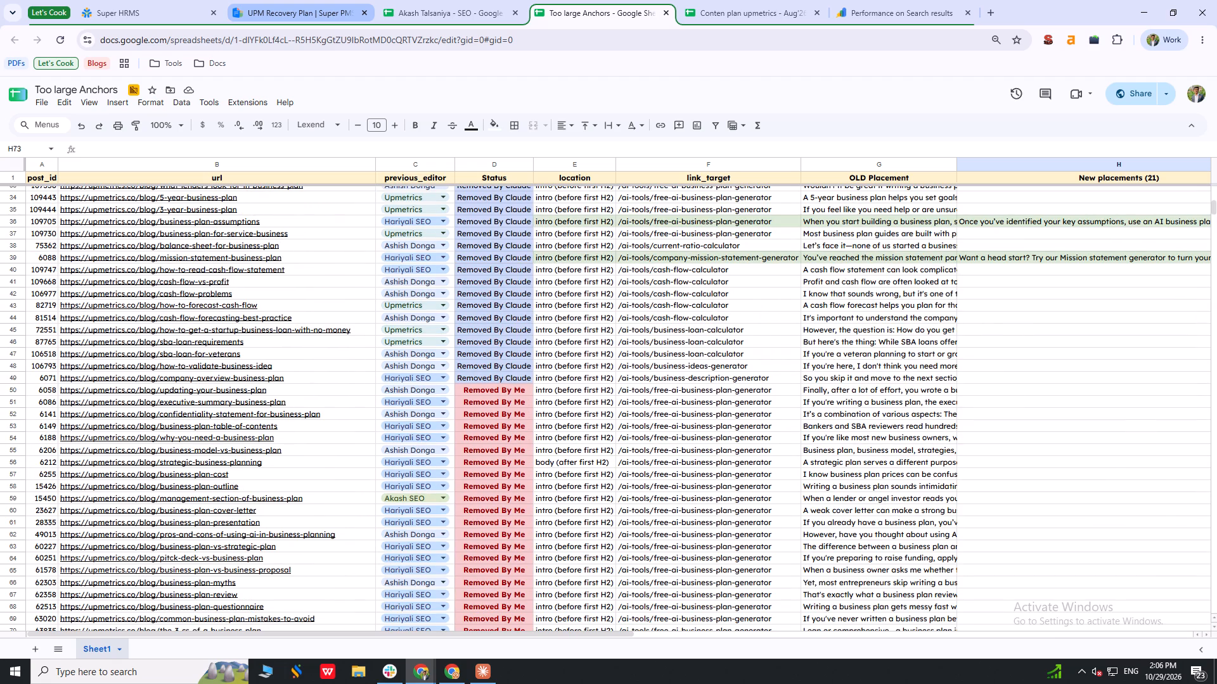
scroll(658, 404, "down", 4)
scroll(658, 404, "up", 5)
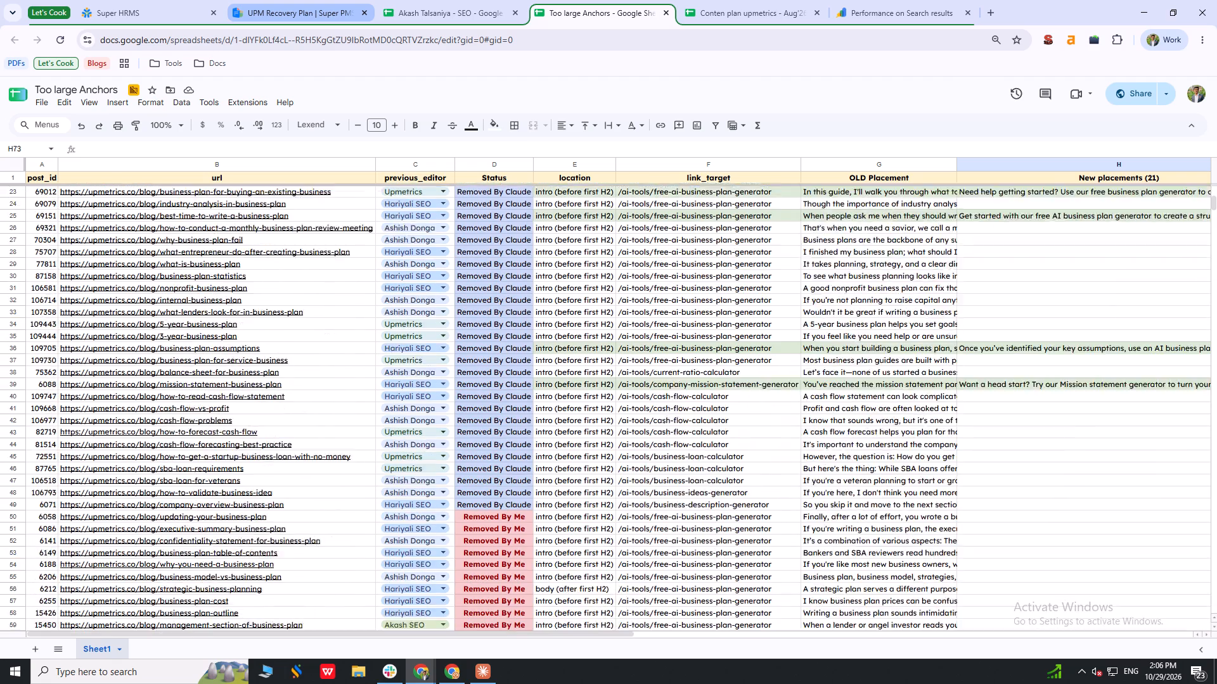
scroll(658, 404, "up", 8)
scroll(659, 404, "down", 1)
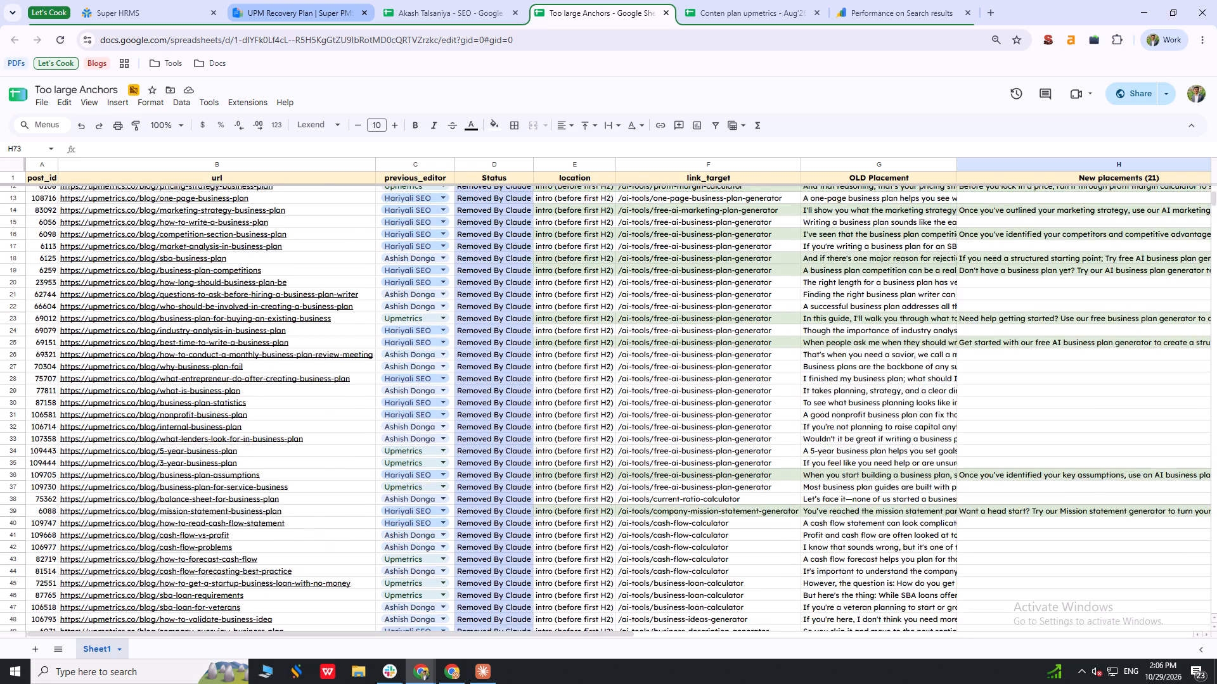
scroll(659, 404, "down", 3)
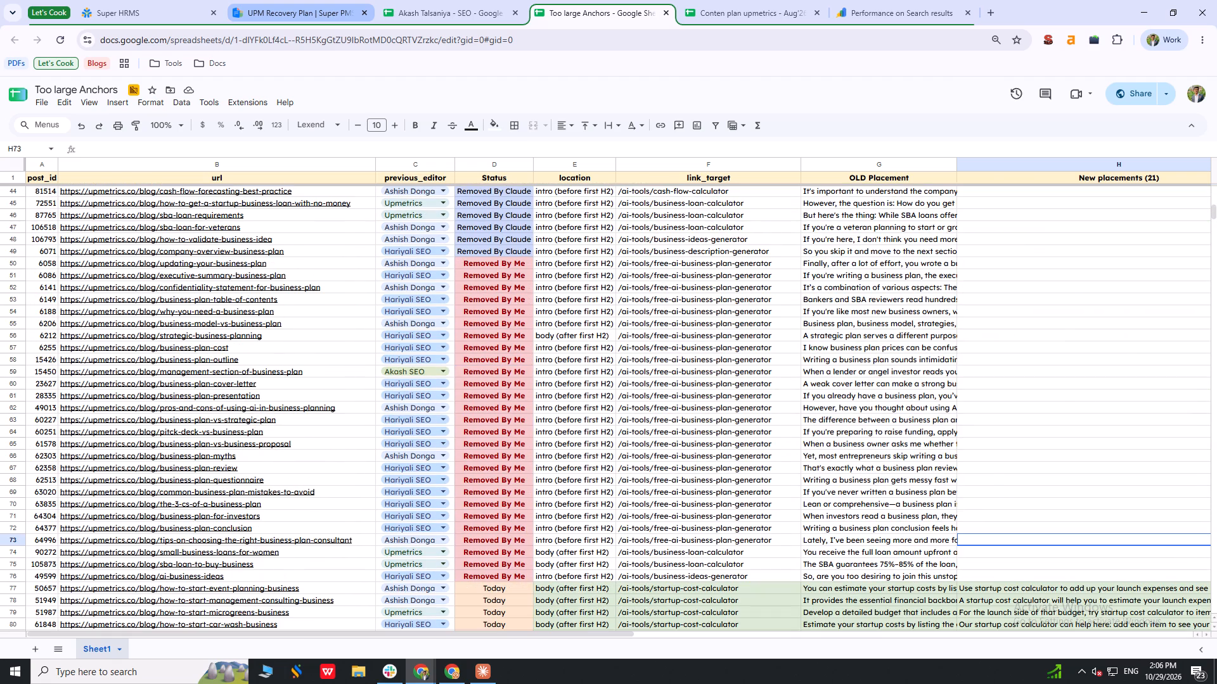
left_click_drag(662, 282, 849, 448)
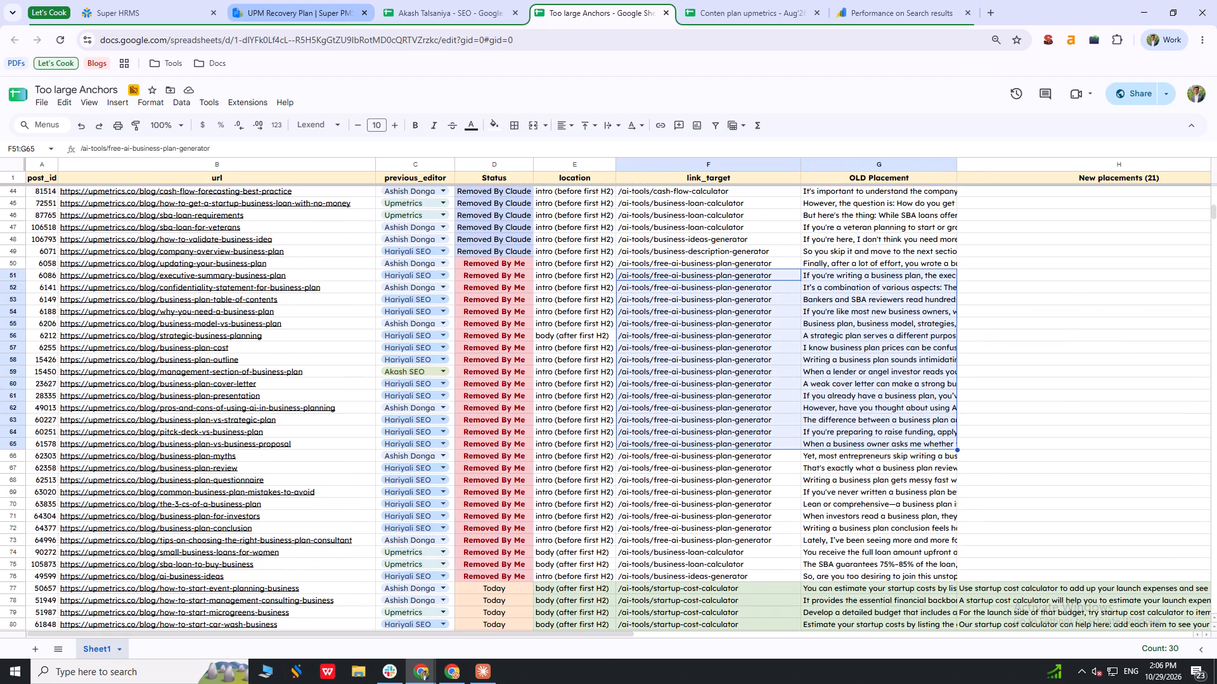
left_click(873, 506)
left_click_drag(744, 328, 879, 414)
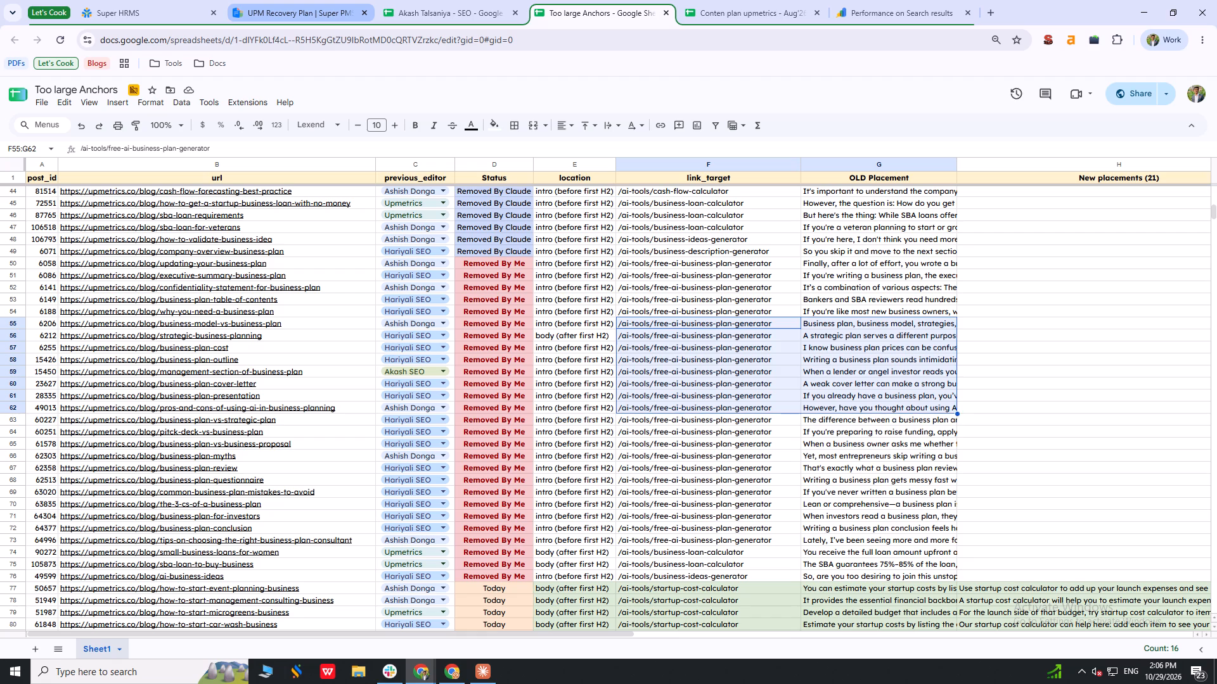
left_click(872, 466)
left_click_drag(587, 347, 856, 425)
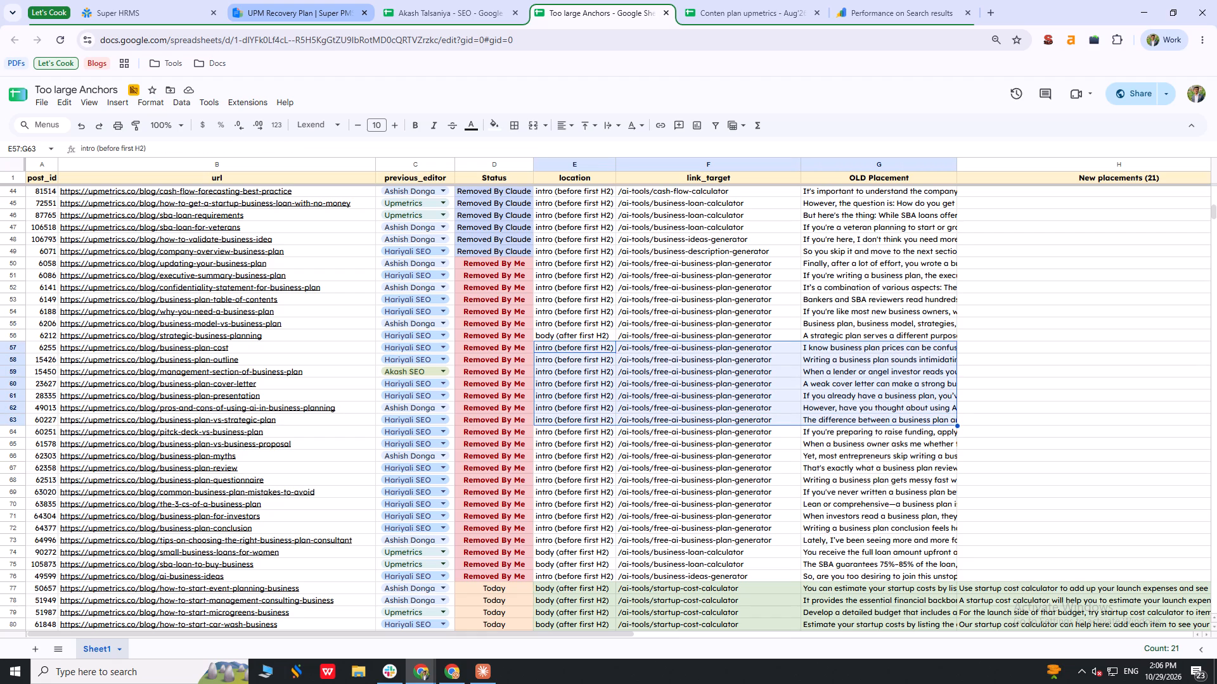
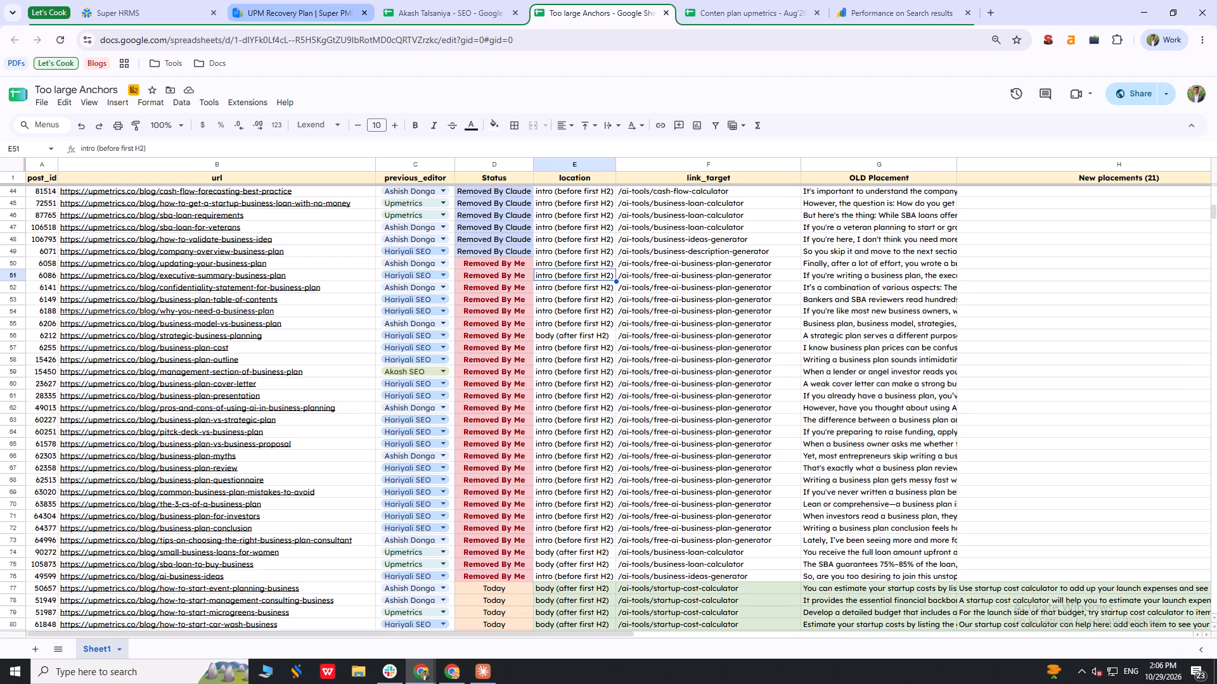
Switch to the browser window holding the clothing line template and go through its open pages to the Clothing Line Business Plan article.
key("alt+Tab")
key("alt+Tab")
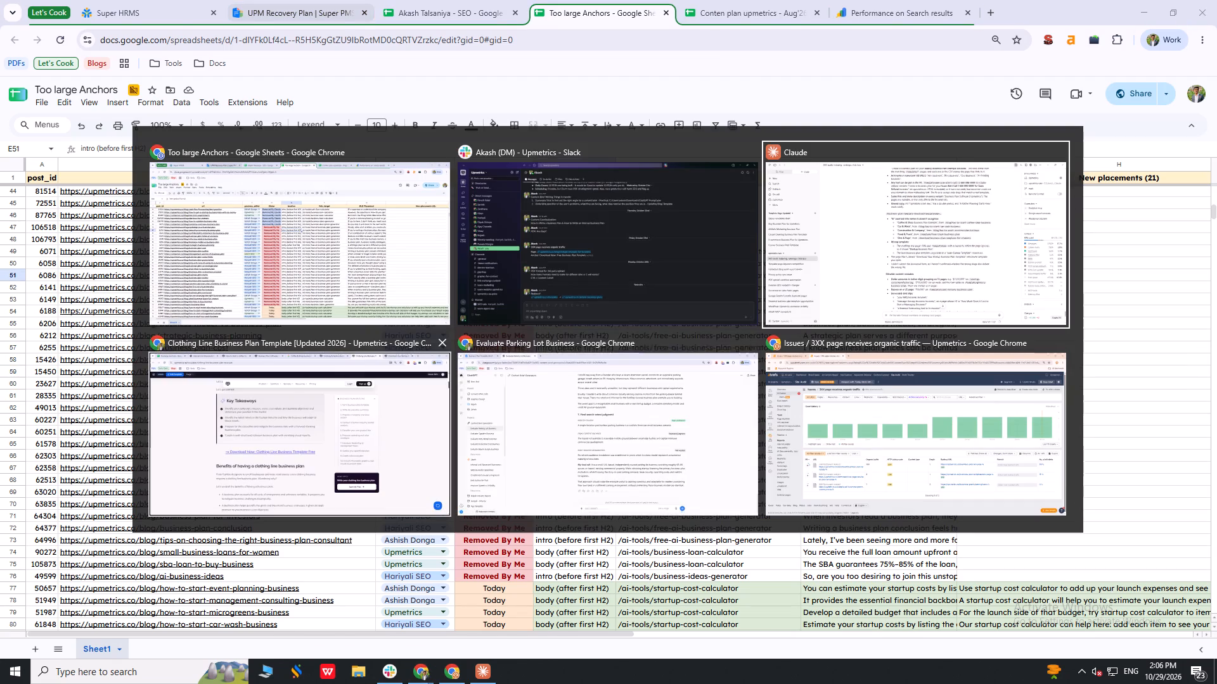
left_click(231, 448, "alt")
left_click(231, 0)
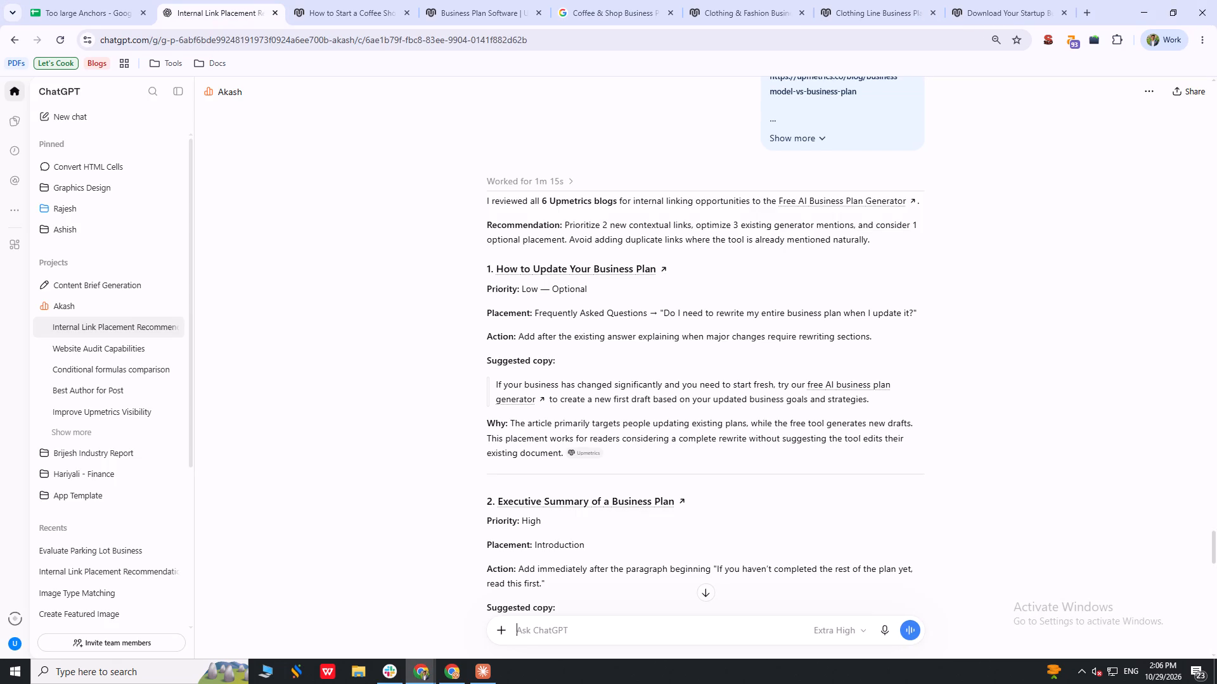
left_click(340, 0)
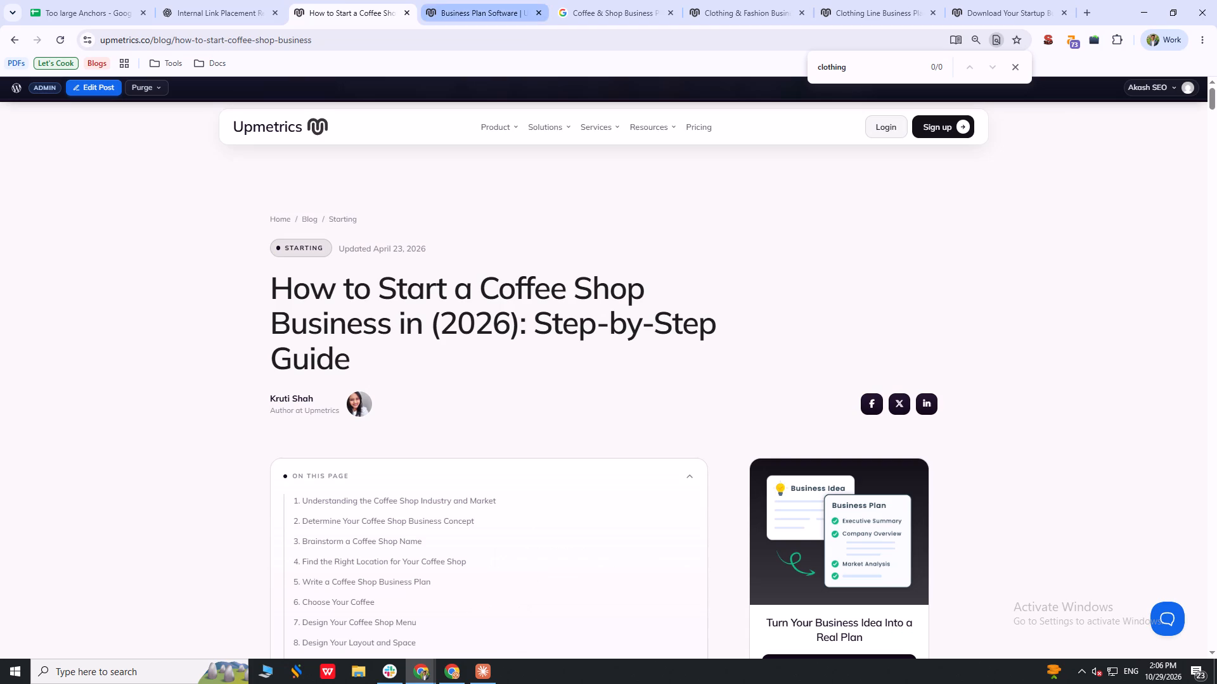
left_click(761, 0)
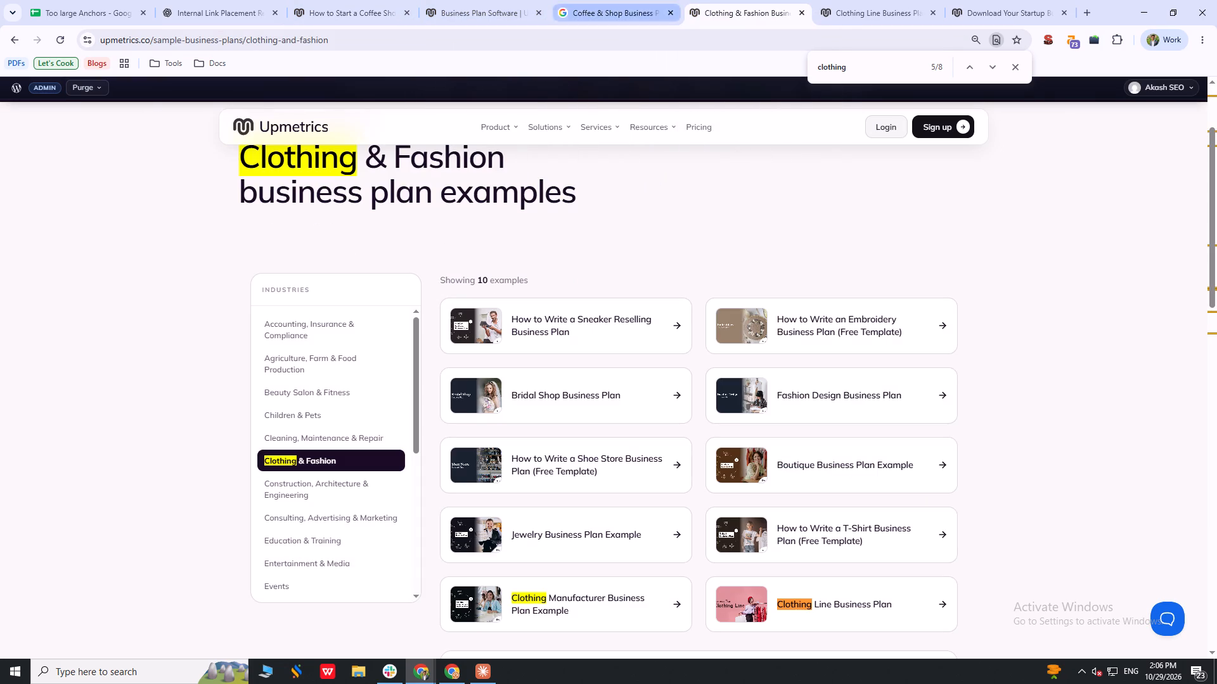
left_click(849, 0)
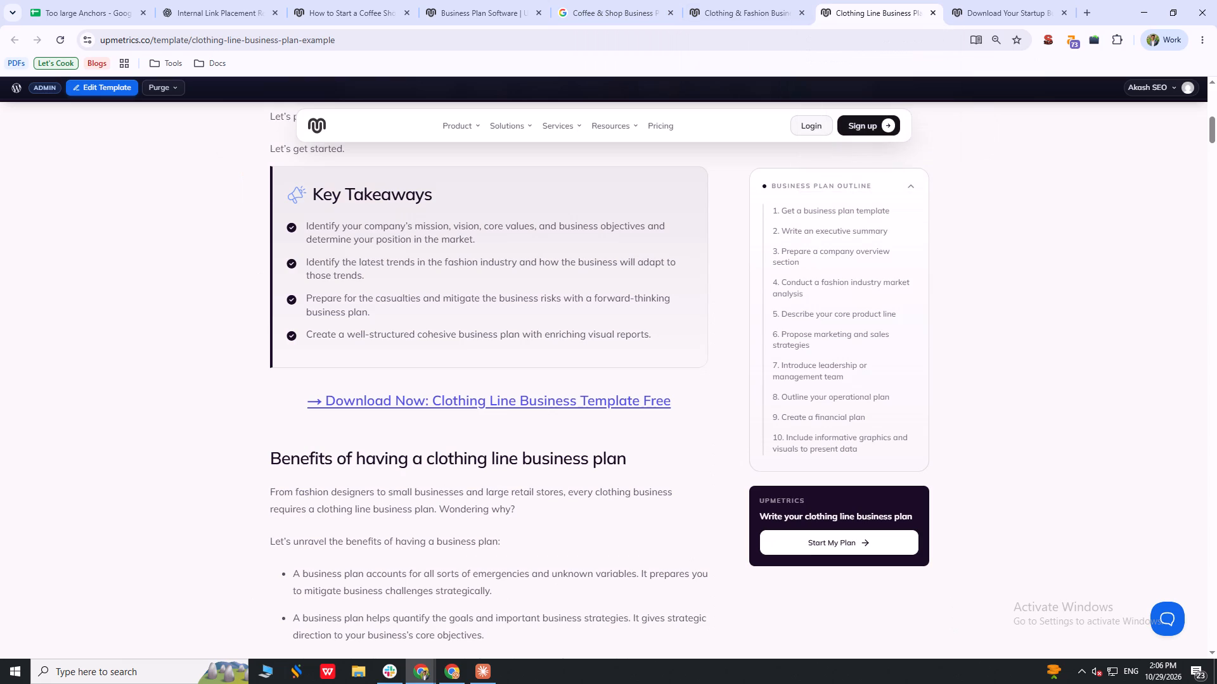
Open the free Clothing Line Business Template download page from the article's download link and close the older duplicate download tab.
left_click(563, 395, "ctrl")
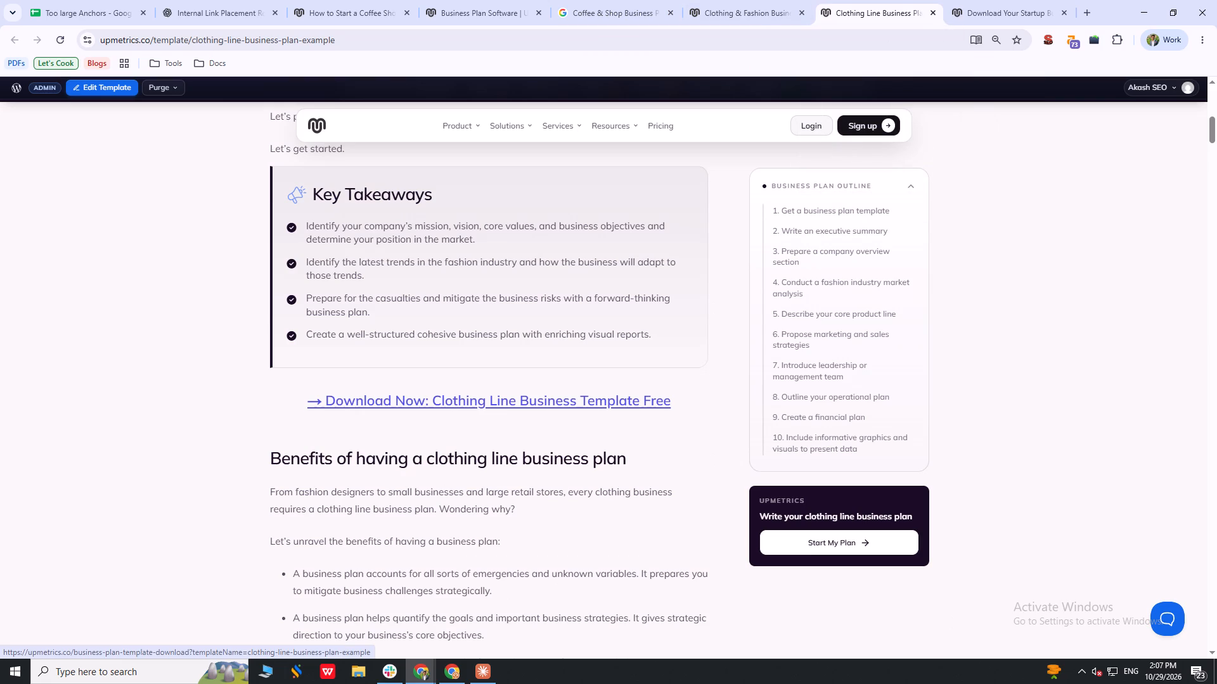
left_click(879, 0)
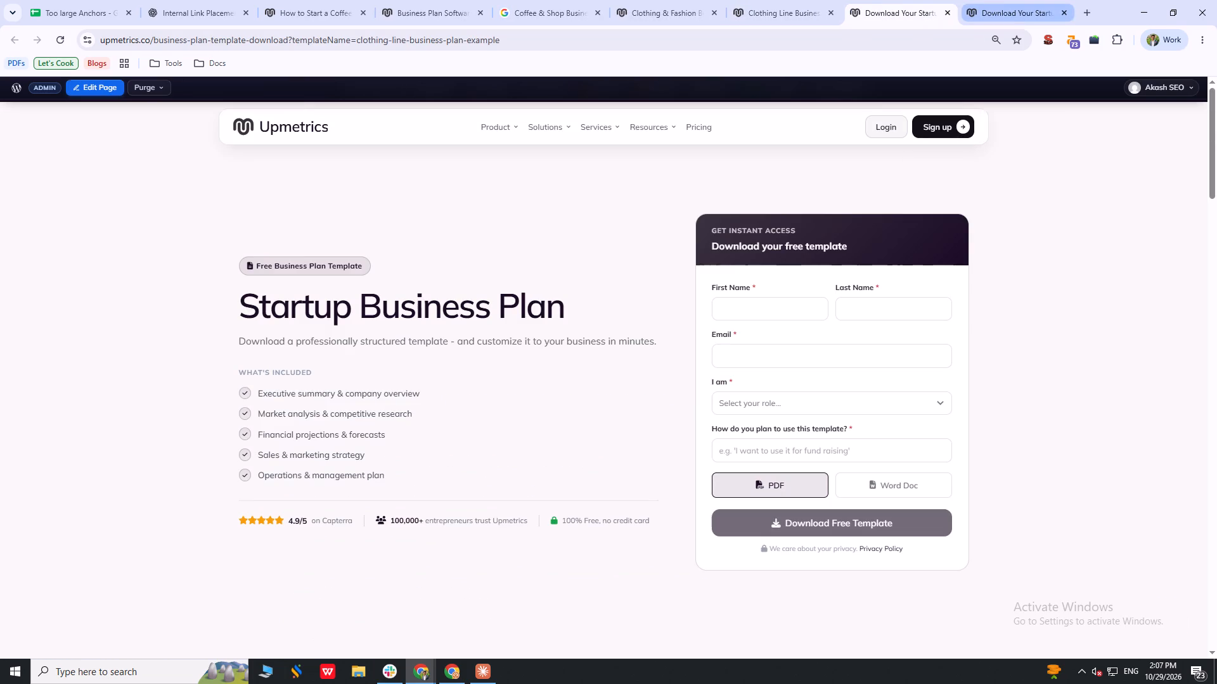
middle_click(1001, 0)
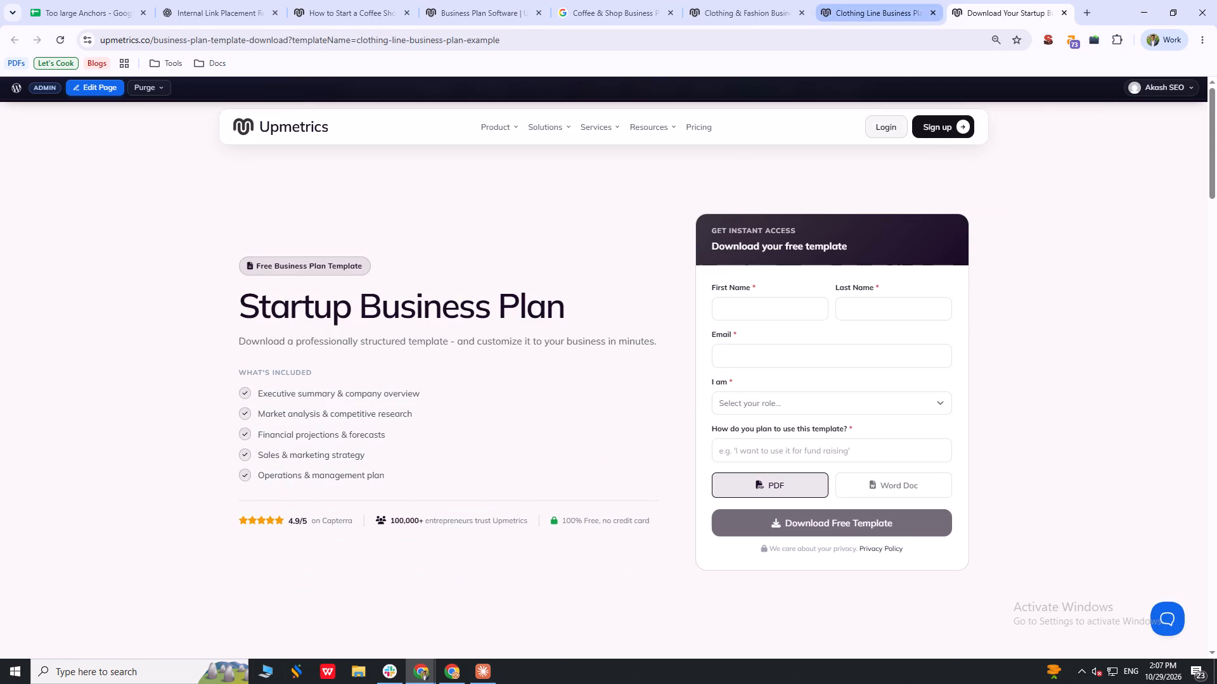
Change the parameter templateName to lowercase templatename in the download page's address and load it.
left_click(333, 41)
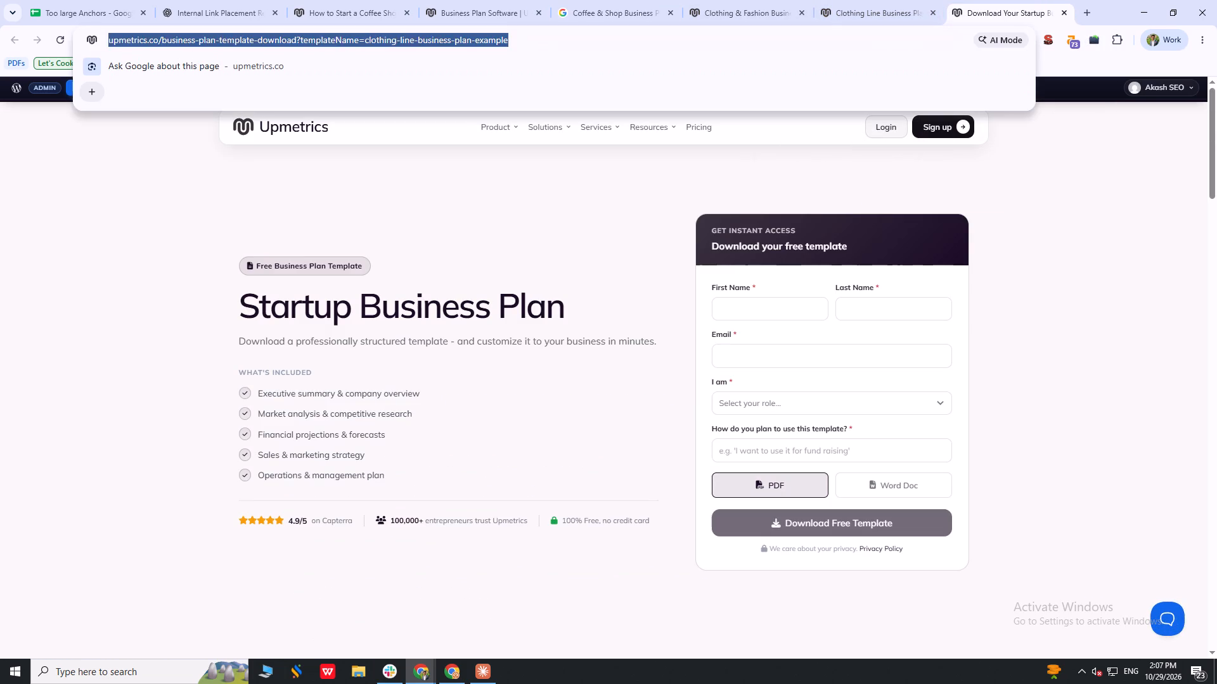
left_click(368, 36)
left_click(370, 38)
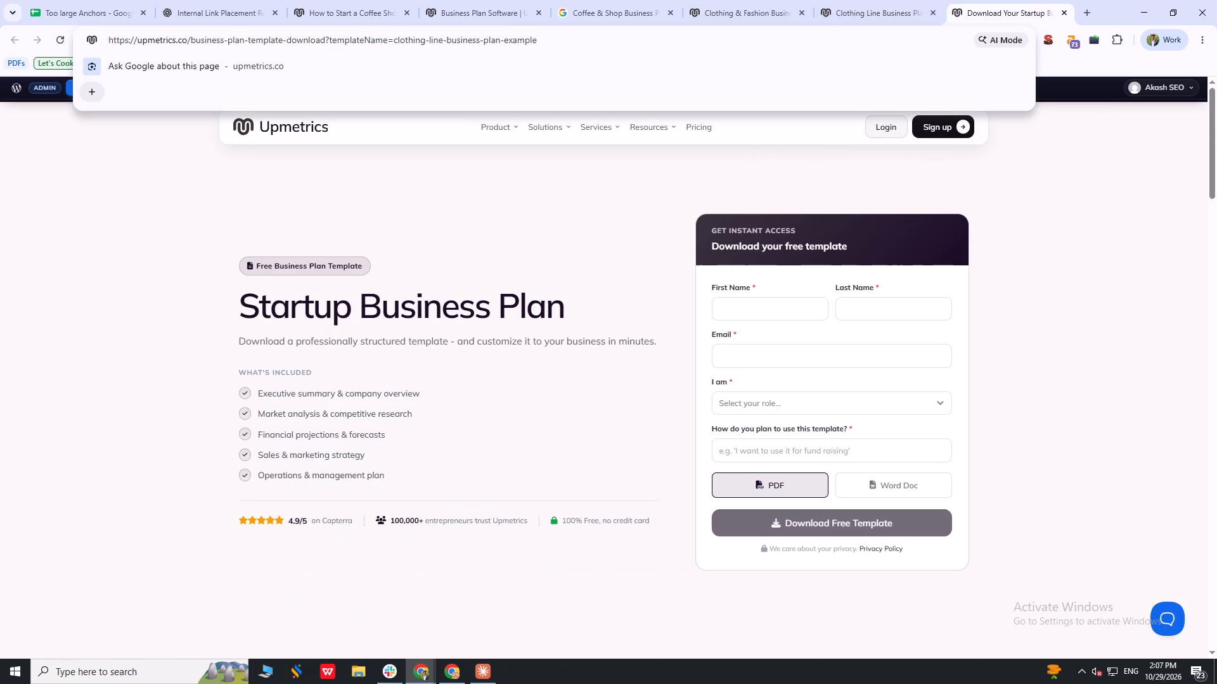
key("BackSpace")
key("n")
key("Return")
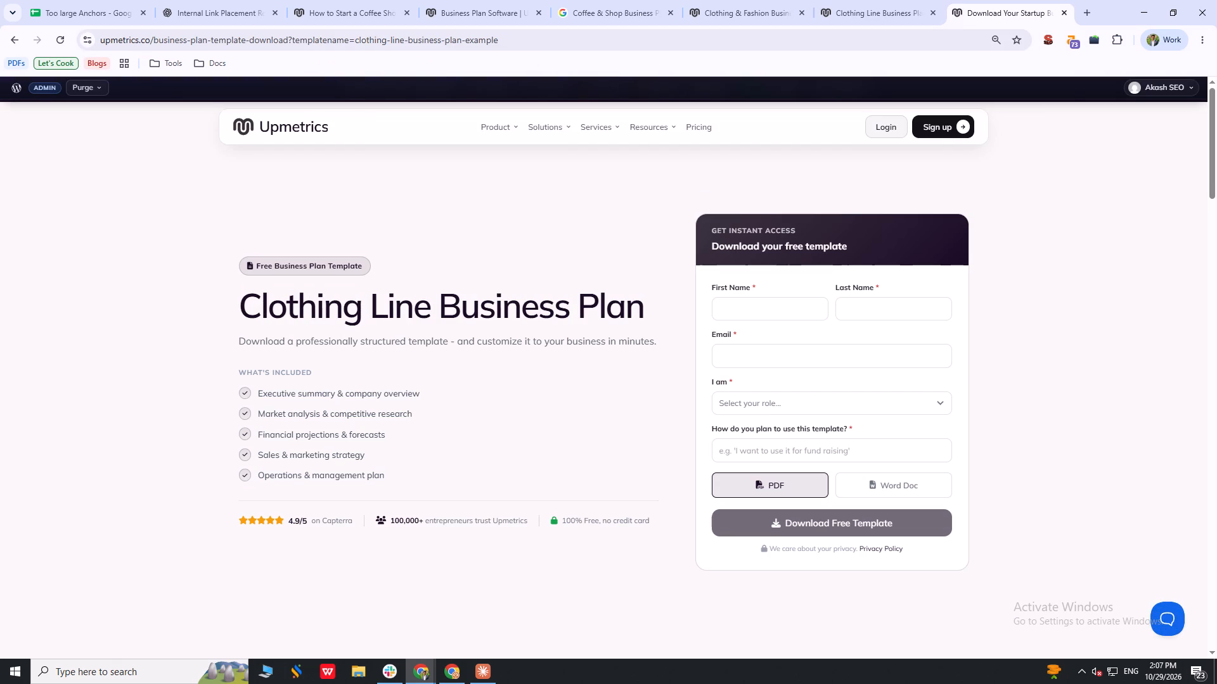
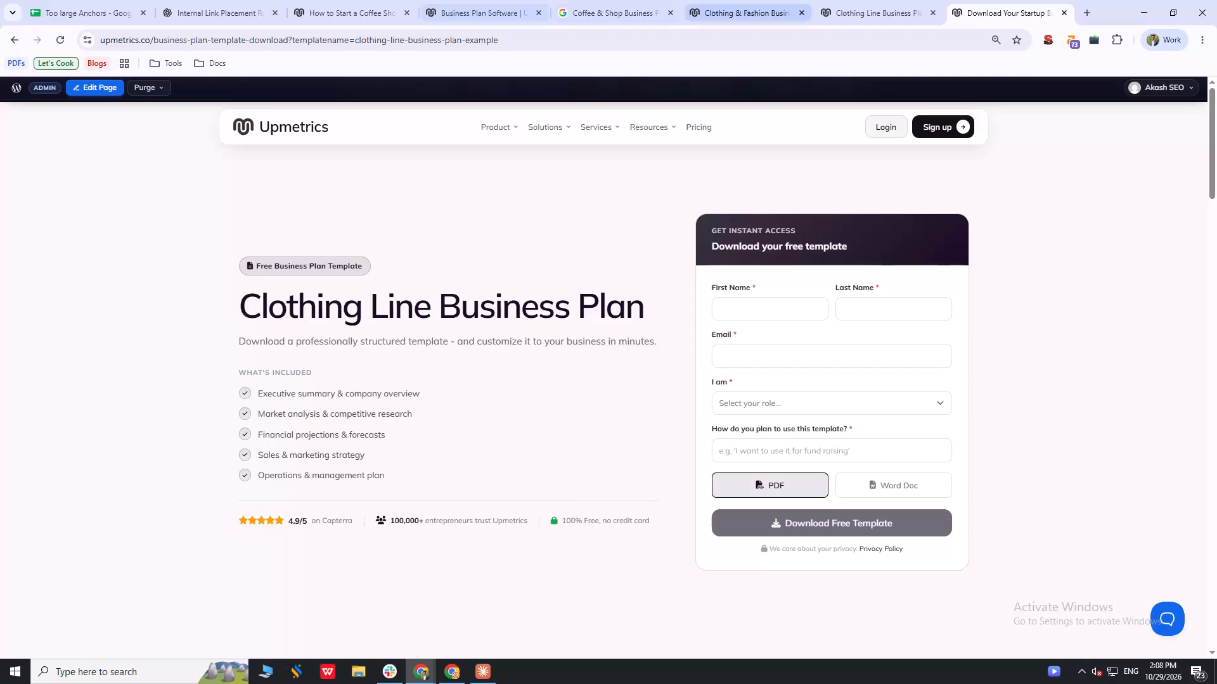
Open the article's Clothing Line Business Template download link again and load its address with the parameter changed to lowercase templatename.
left_click(908, 0)
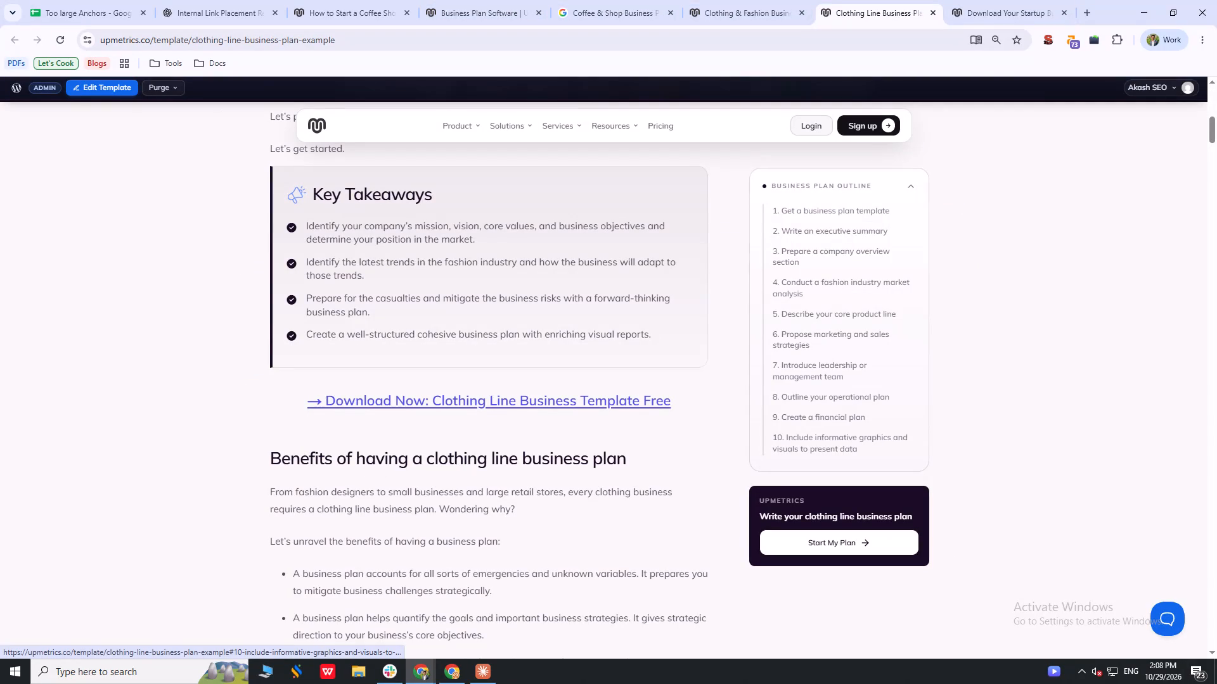
middle_click(585, 404)
left_click(867, 1)
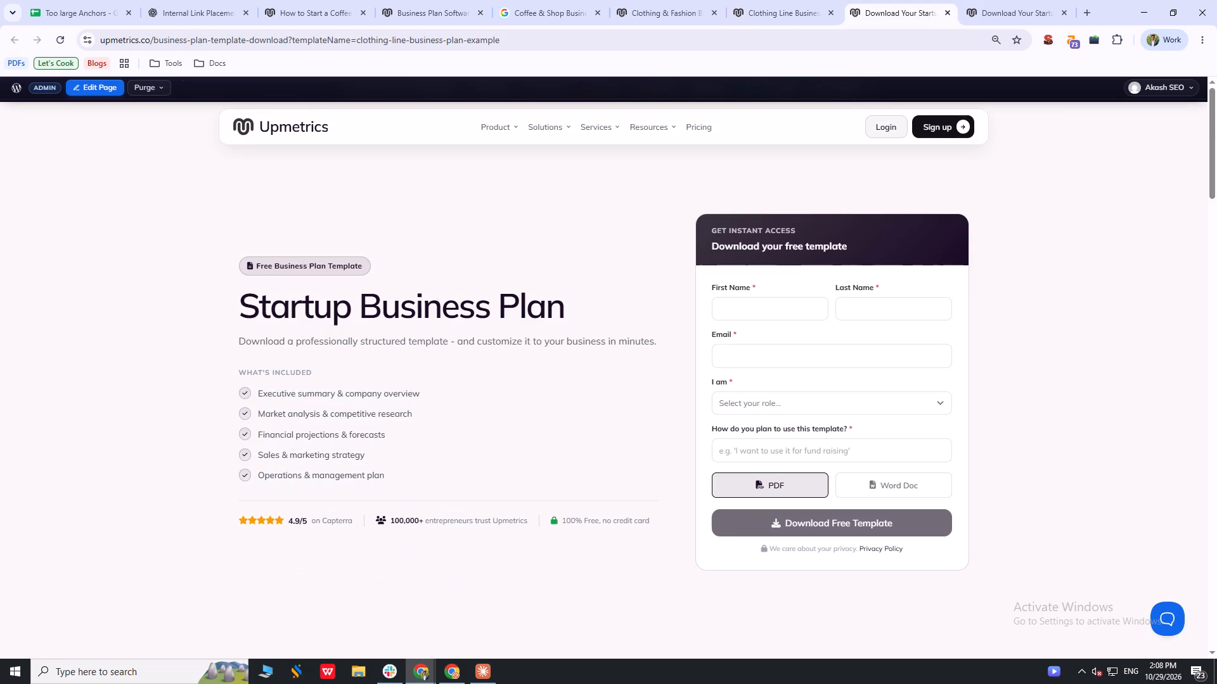
left_click_drag(316, 44, 345, 42)
left_click(345, 42)
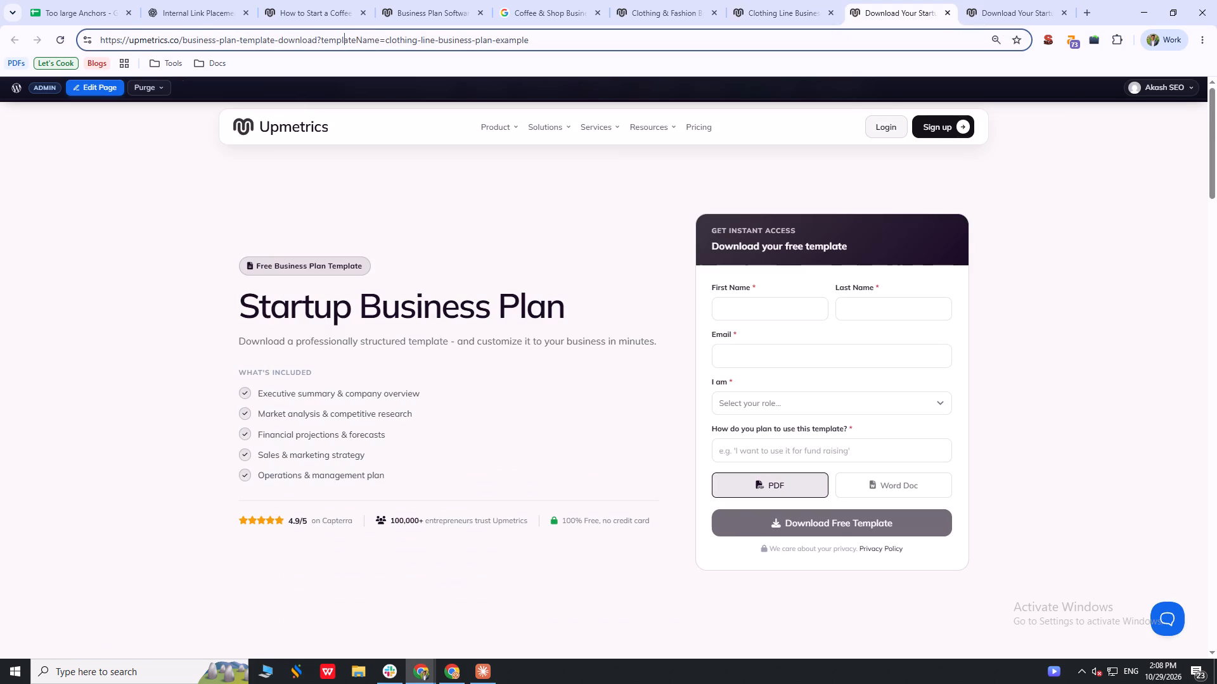
left_click(366, 40)
left_click(363, 39)
key("BackSpace")
key("n")
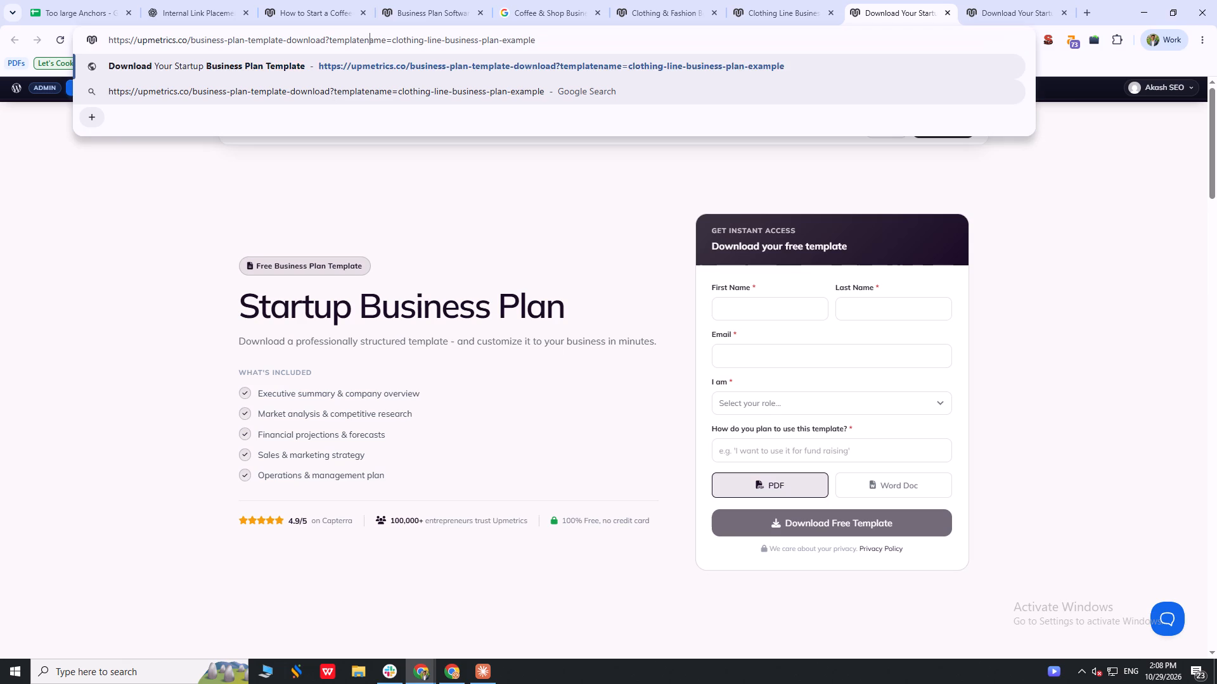
key("Return")
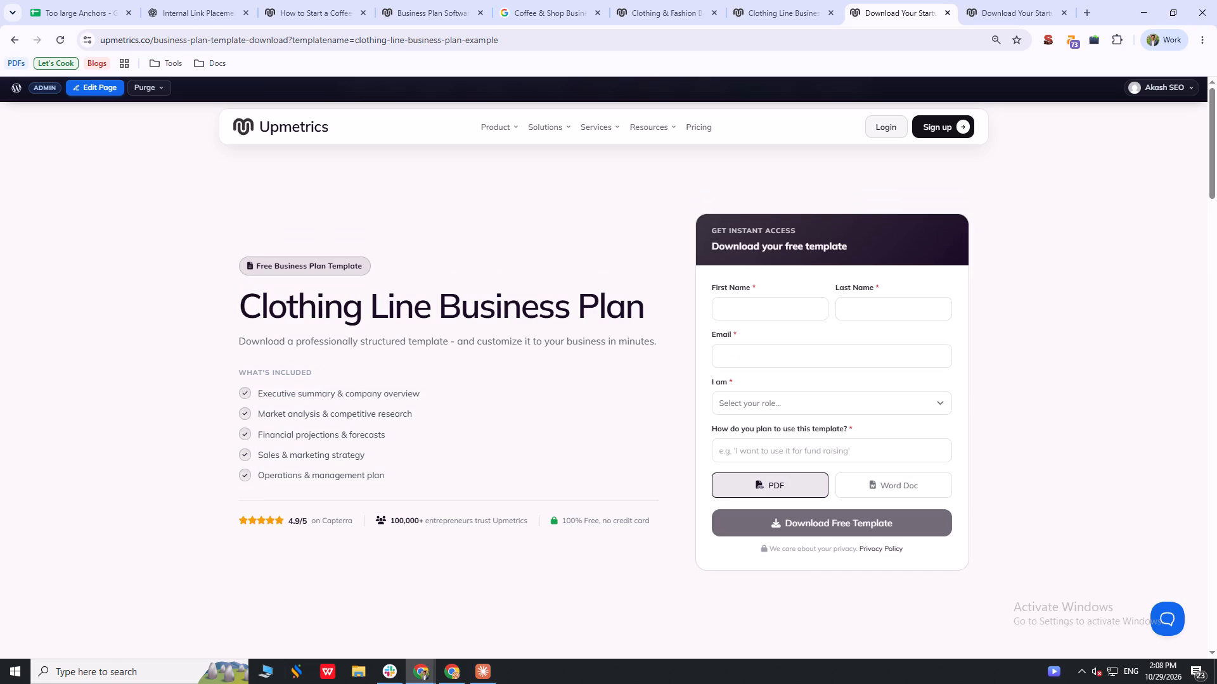
scroll(538, 63, "up", 4)
Return to the Clothing Line Business Plan article and open it for editing in WordPress.
left_click(756, 0)
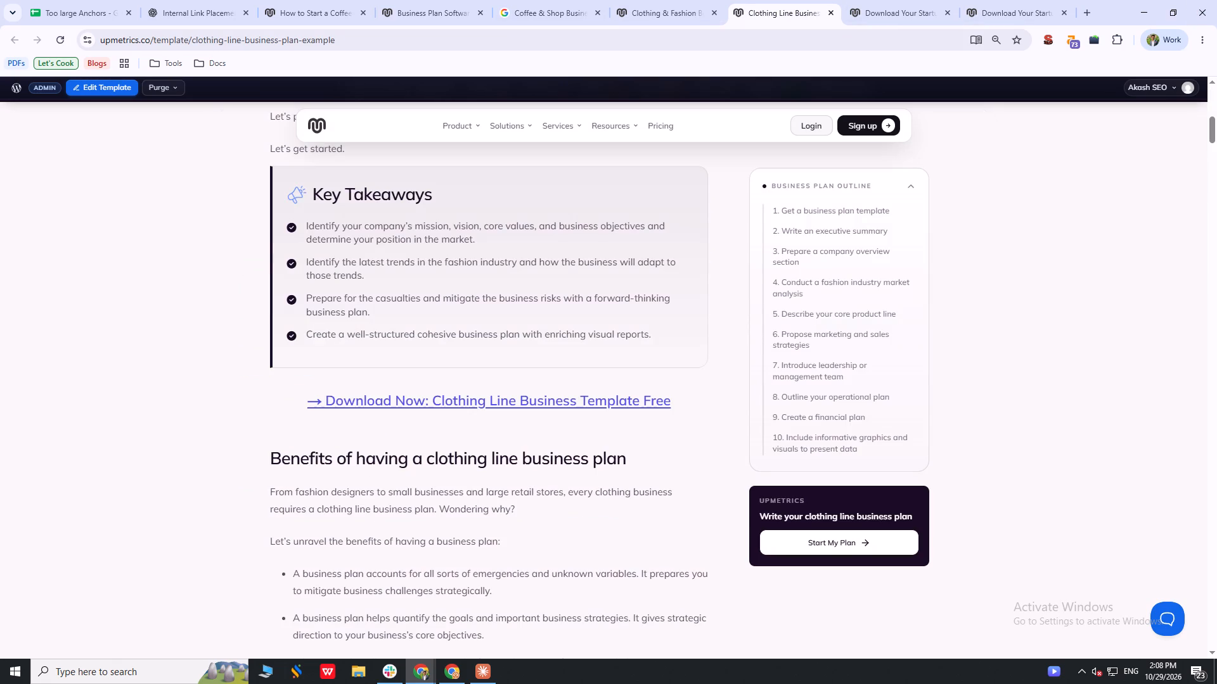
left_click(102, 91, "ctrl")
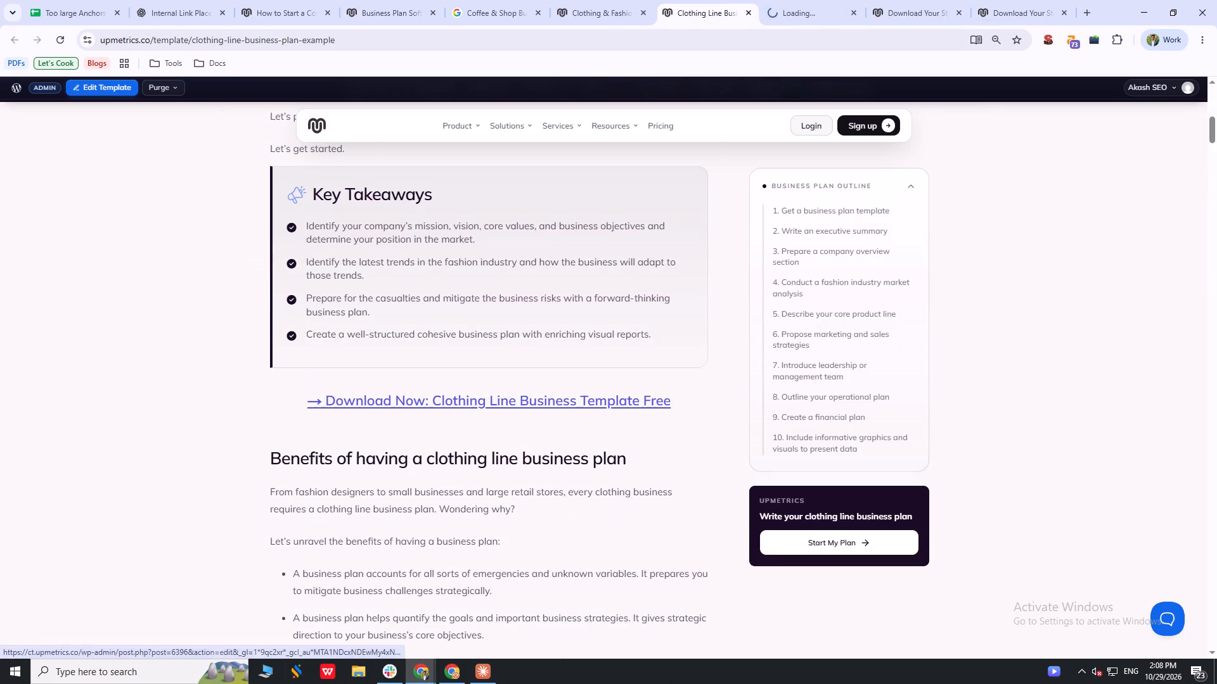
left_click(803, 0)
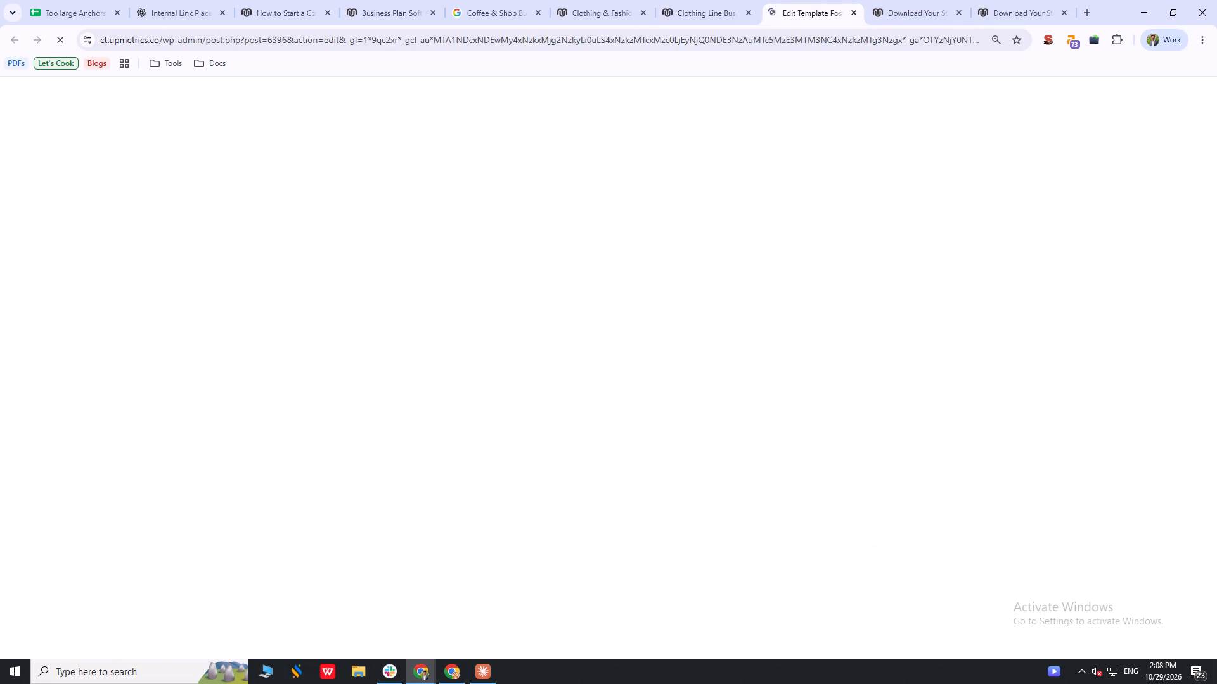
left_click(682, 0)
left_click(372, 35)
left_click(162, 291)
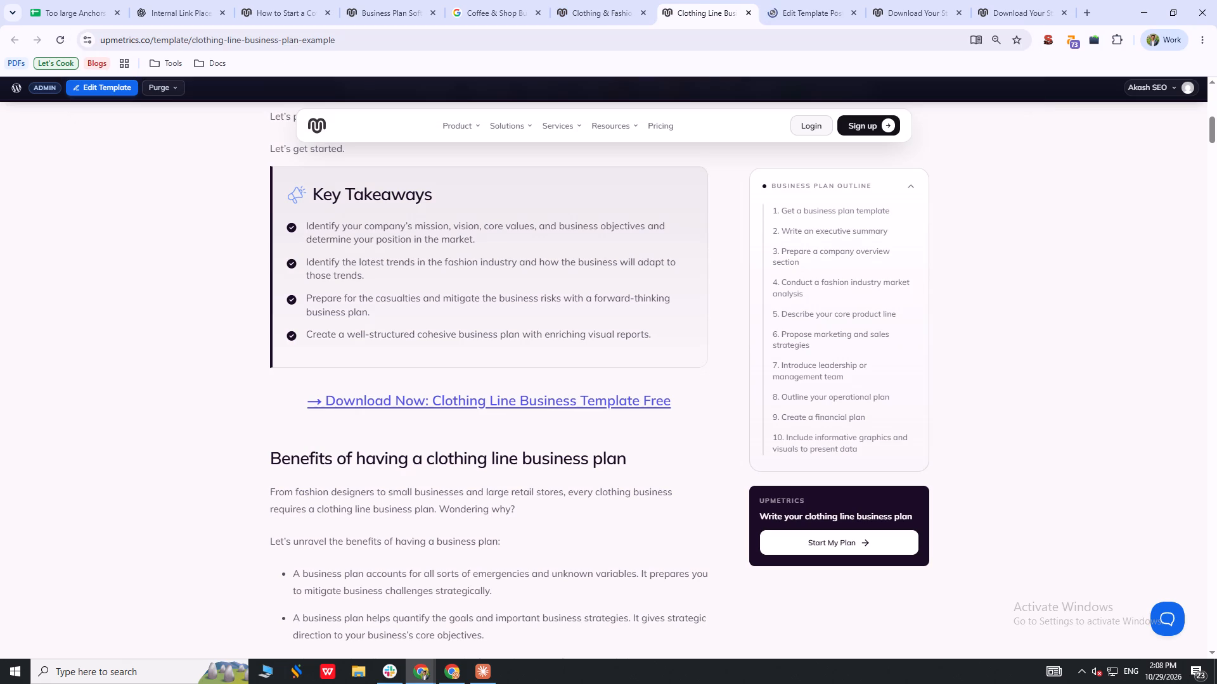
left_click(799, 0)
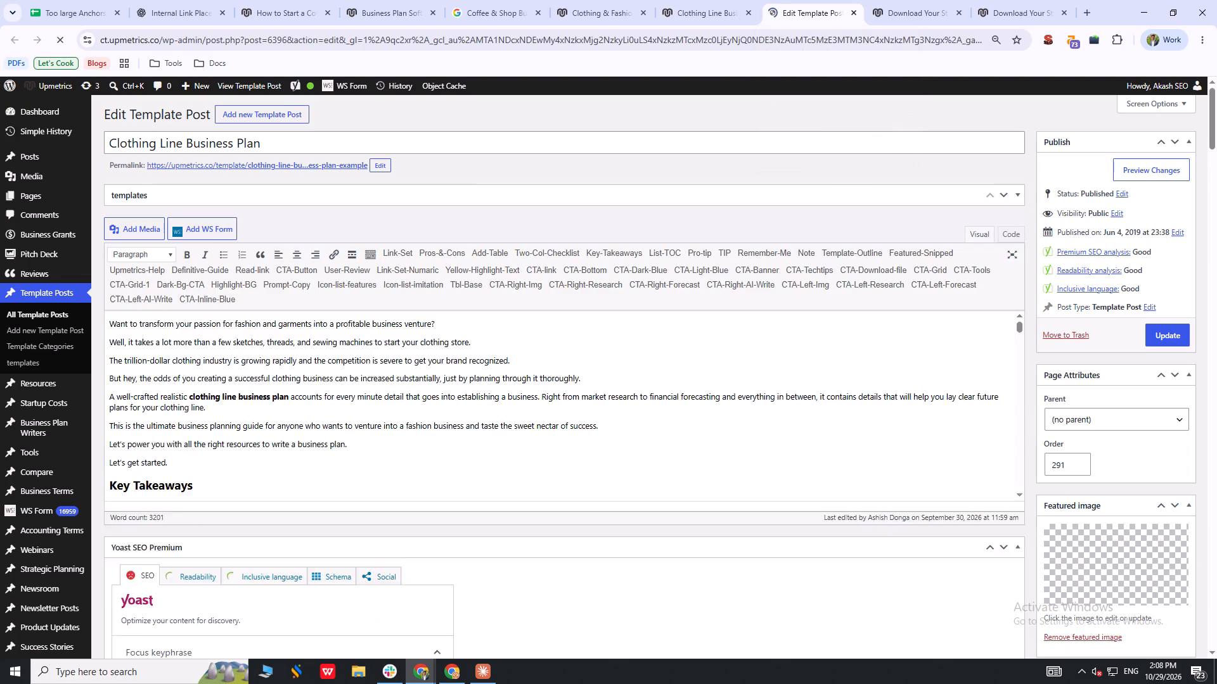
Copy the URL behind the "Download Now: Clothing Line Business Template Free" link below Key Takeaways.
scroll(463, 362, "down", 5)
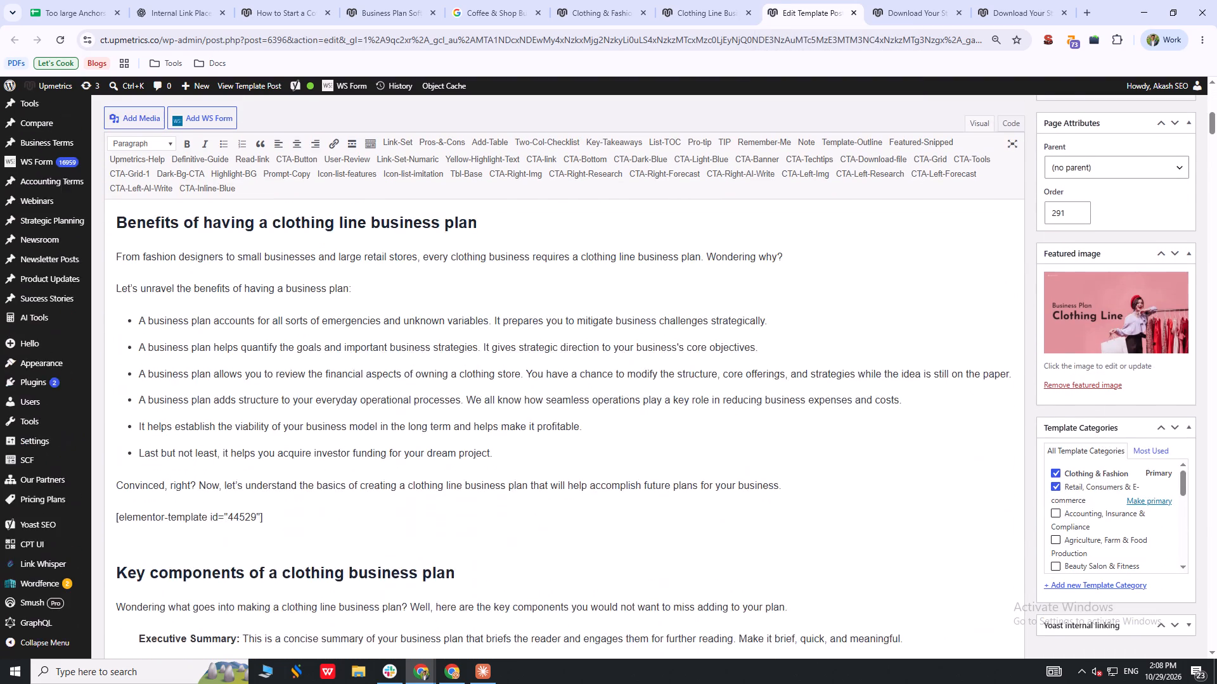
scroll(487, 317, "up", 2)
left_click(554, 412)
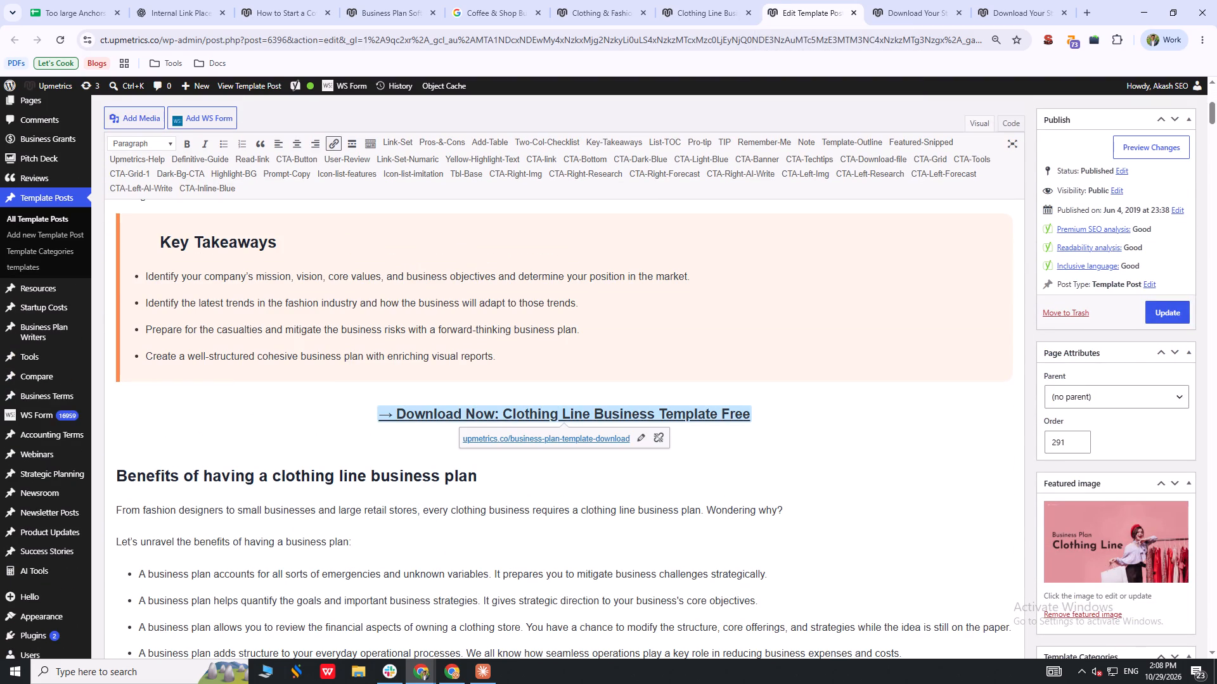
left_click(637, 436)
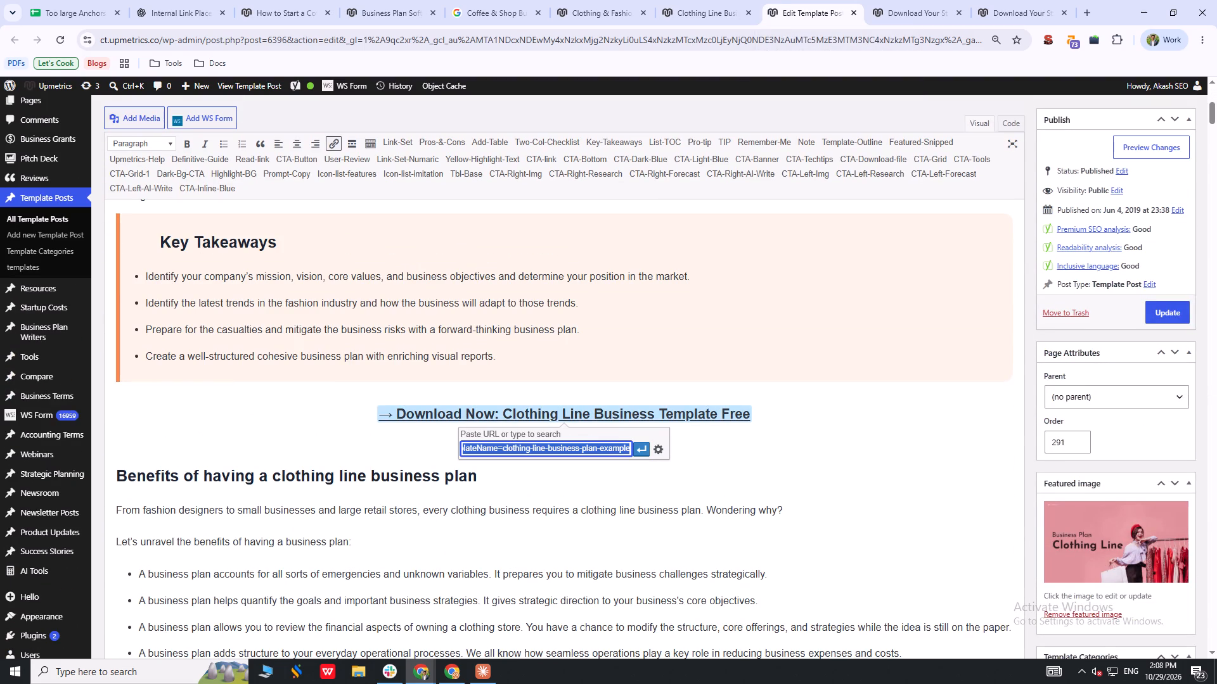
key("ctrl+c")
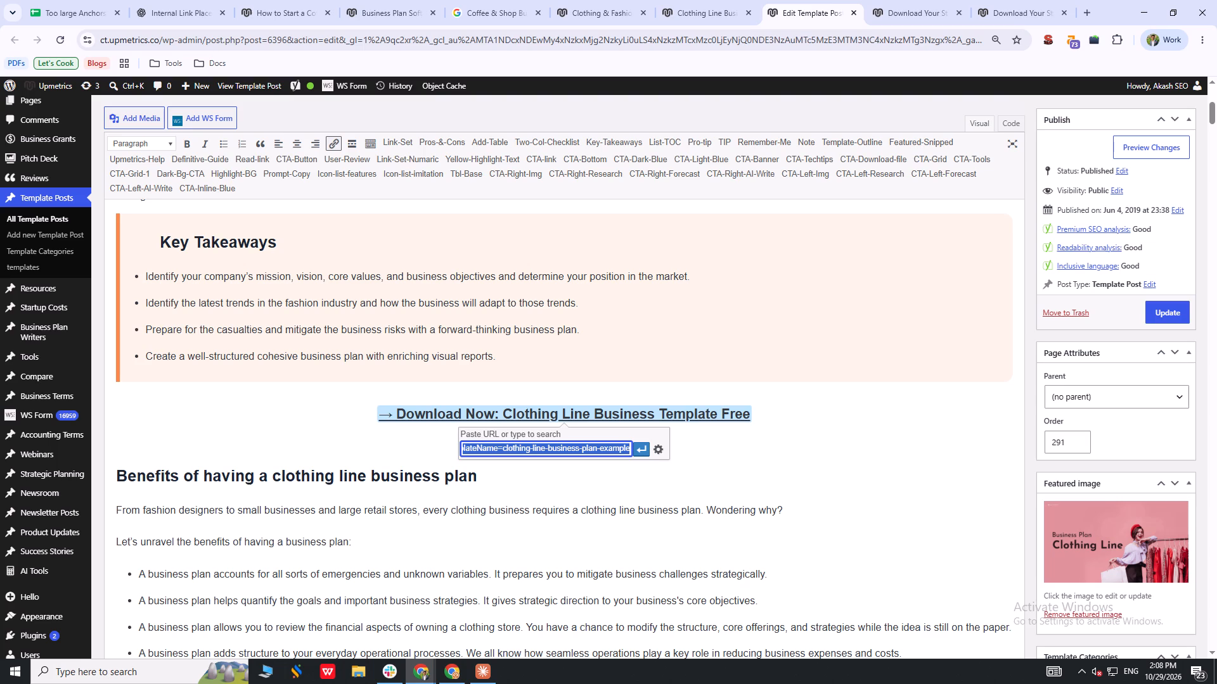
Switch to the SEO spreadsheet's Upmetrics LOG sheet and paste the copied download URL into cell D149.
key("alt+Tab")
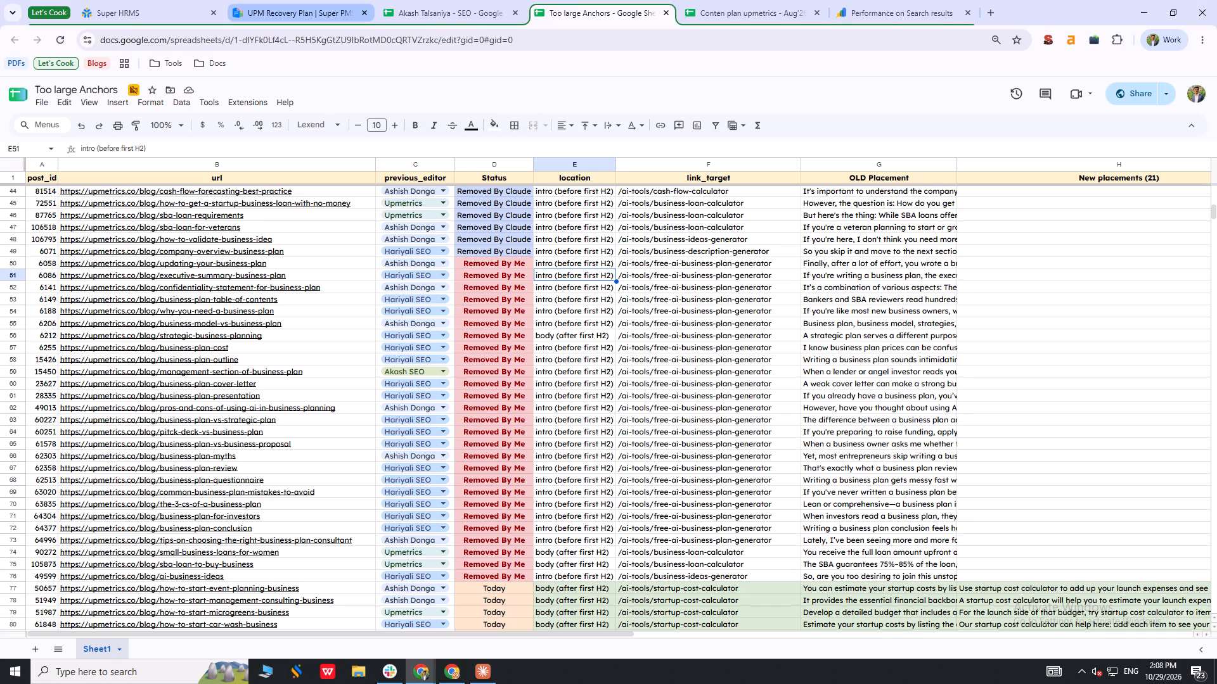
left_click(443, 0)
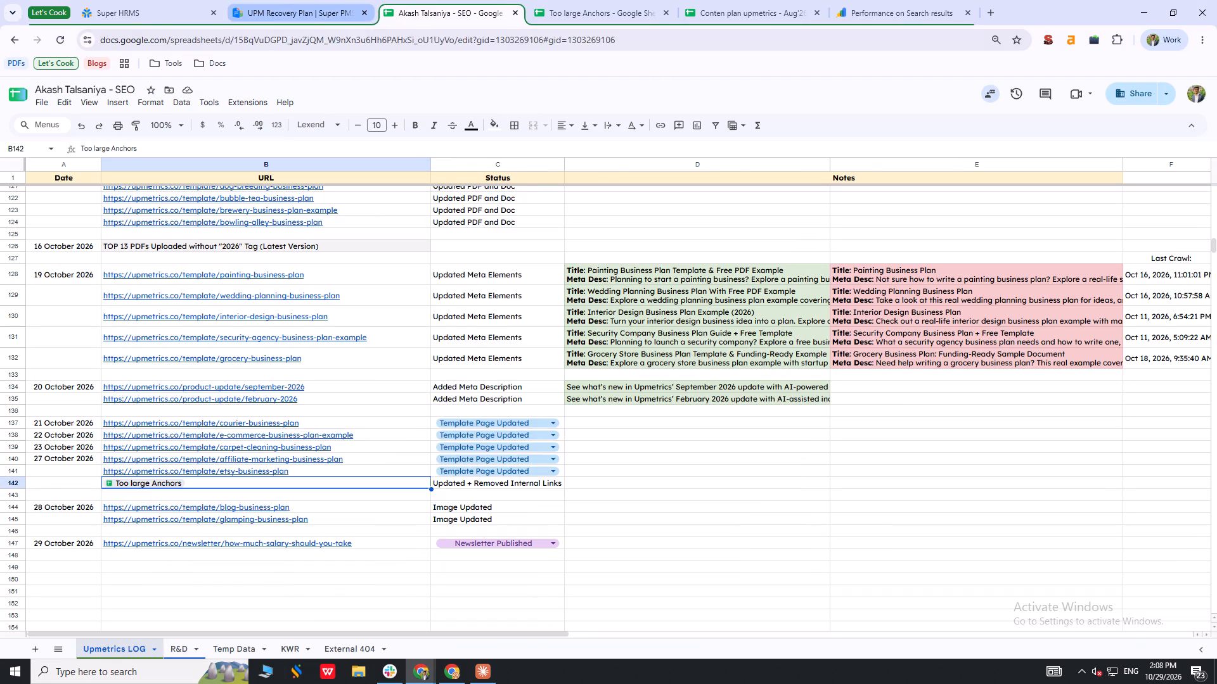
scroll(304, 343, "down", 1)
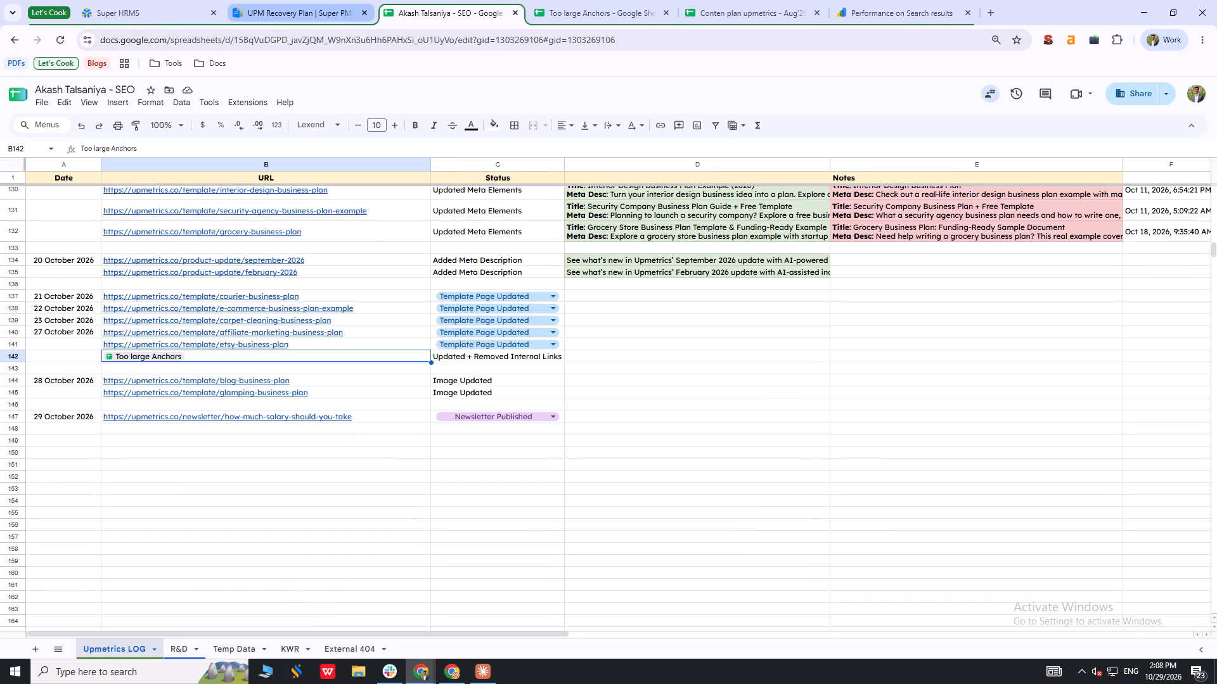
double_click(586, 440)
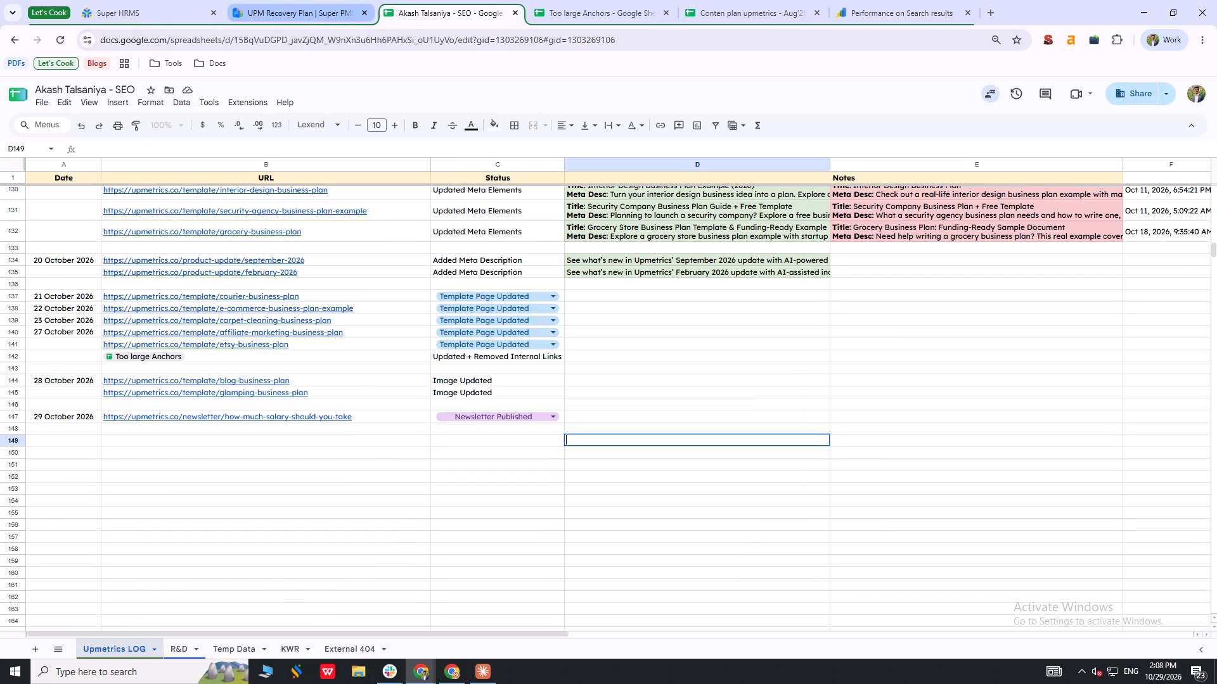
key("ctrl+v")
left_click(708, 484)
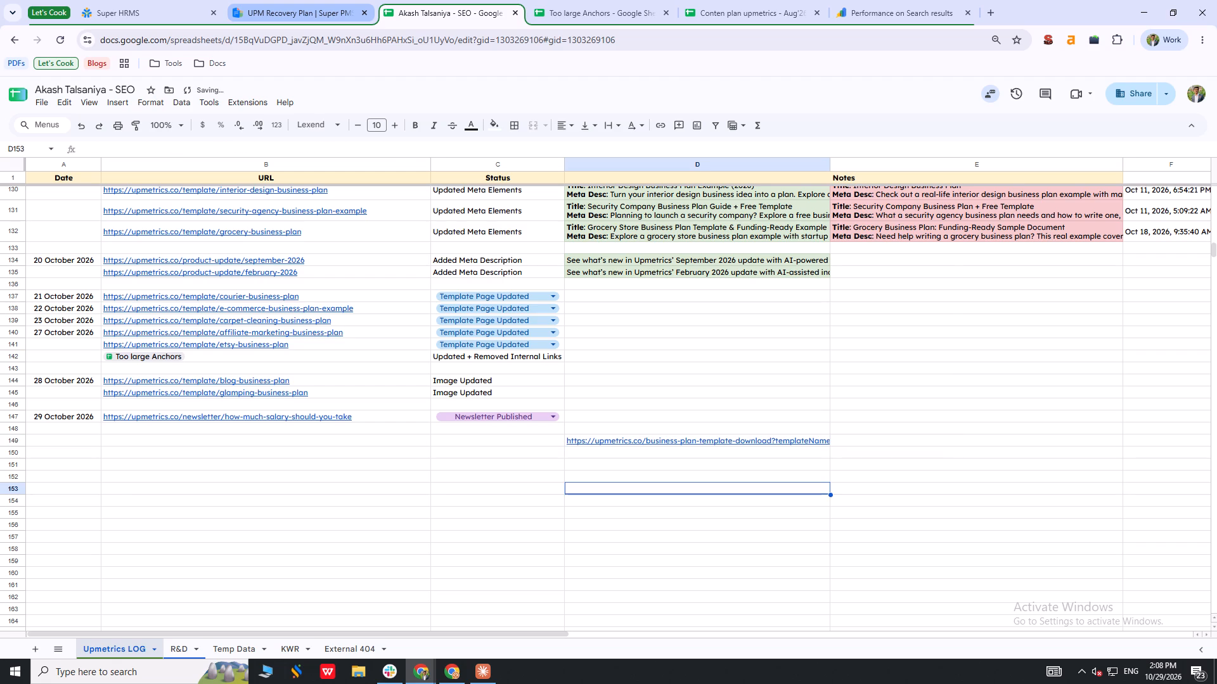
Enter the same download URL in cell E149 with its parameter changed to lowercase templatename.
double_click(861, 437)
key("ctrl+v")
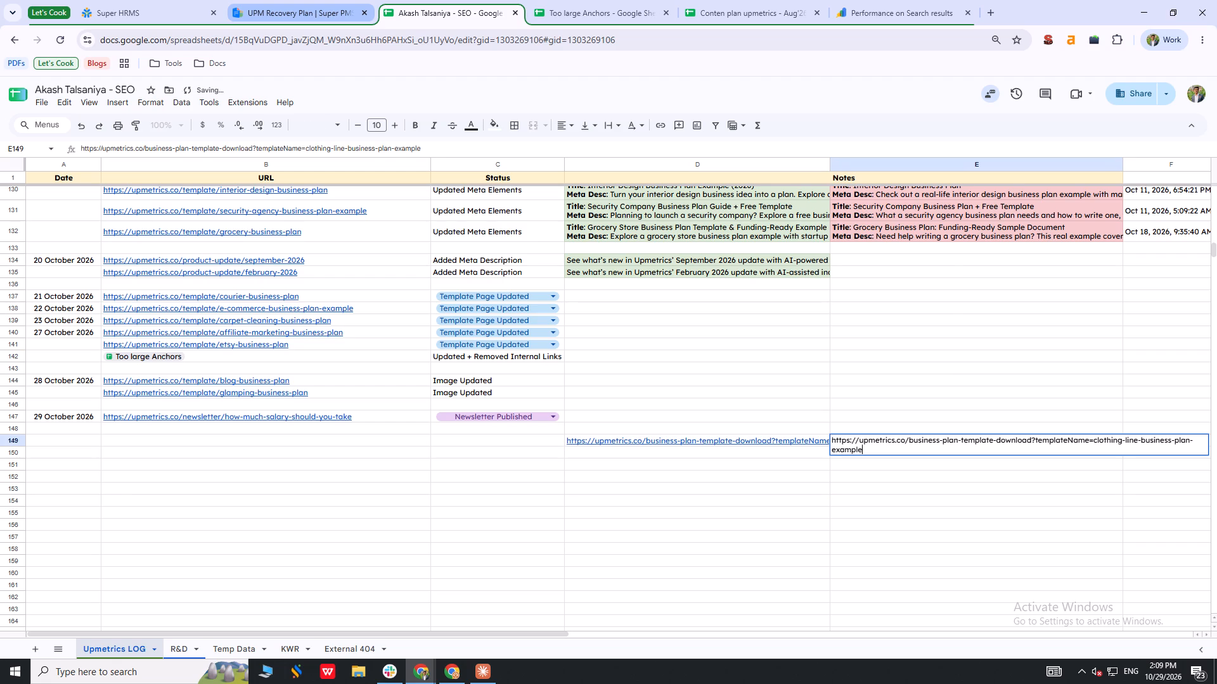
left_click(1074, 440)
key("BackSpace")
key("n")
key("Return")
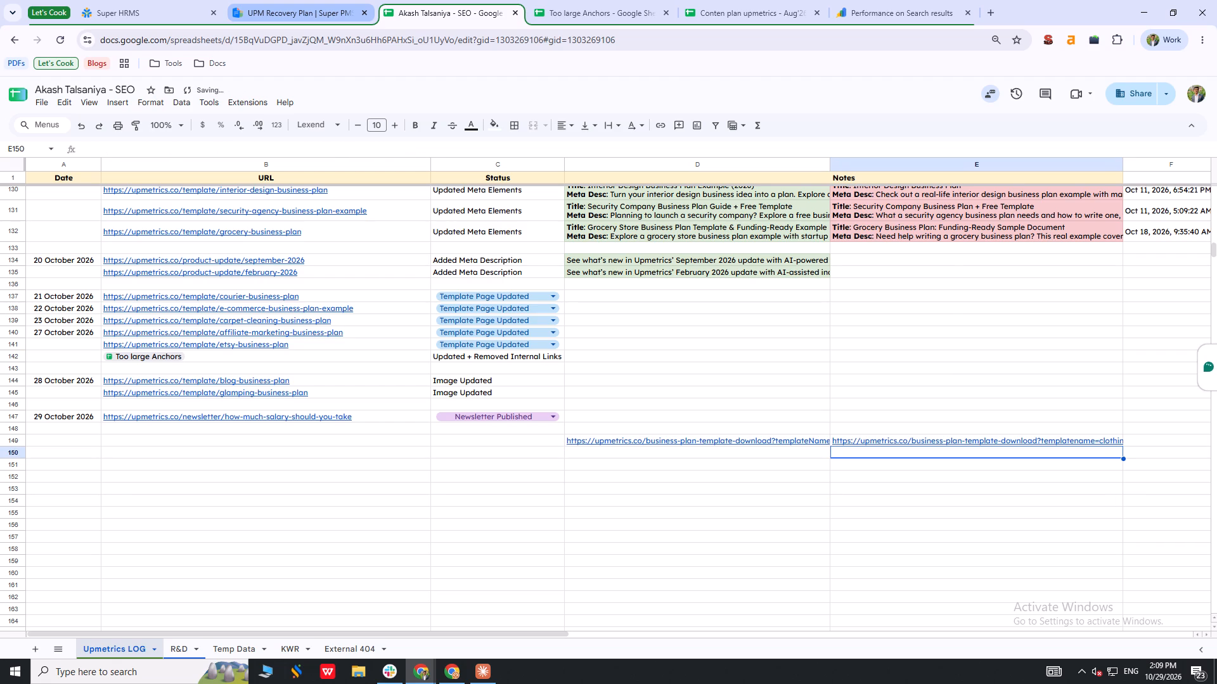
Enter "Link Updated" as the status in cell C149.
left_click(487, 441)
type("Link Up")
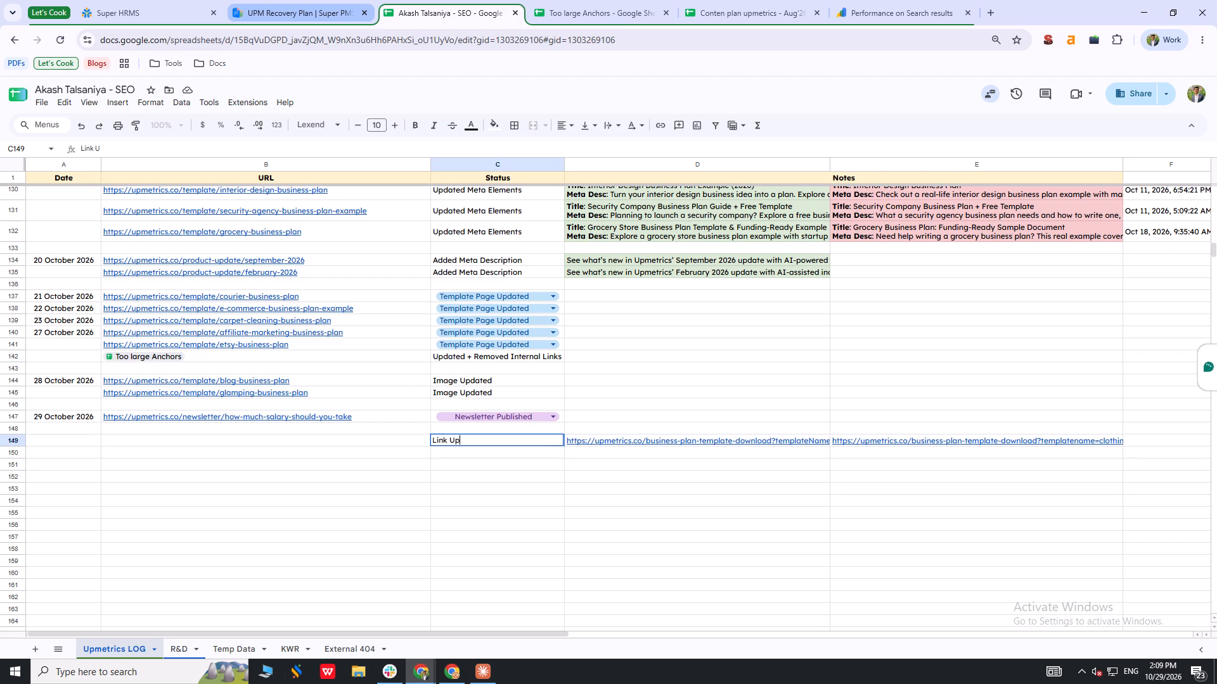
type("da")
type("ted")
key("Return")
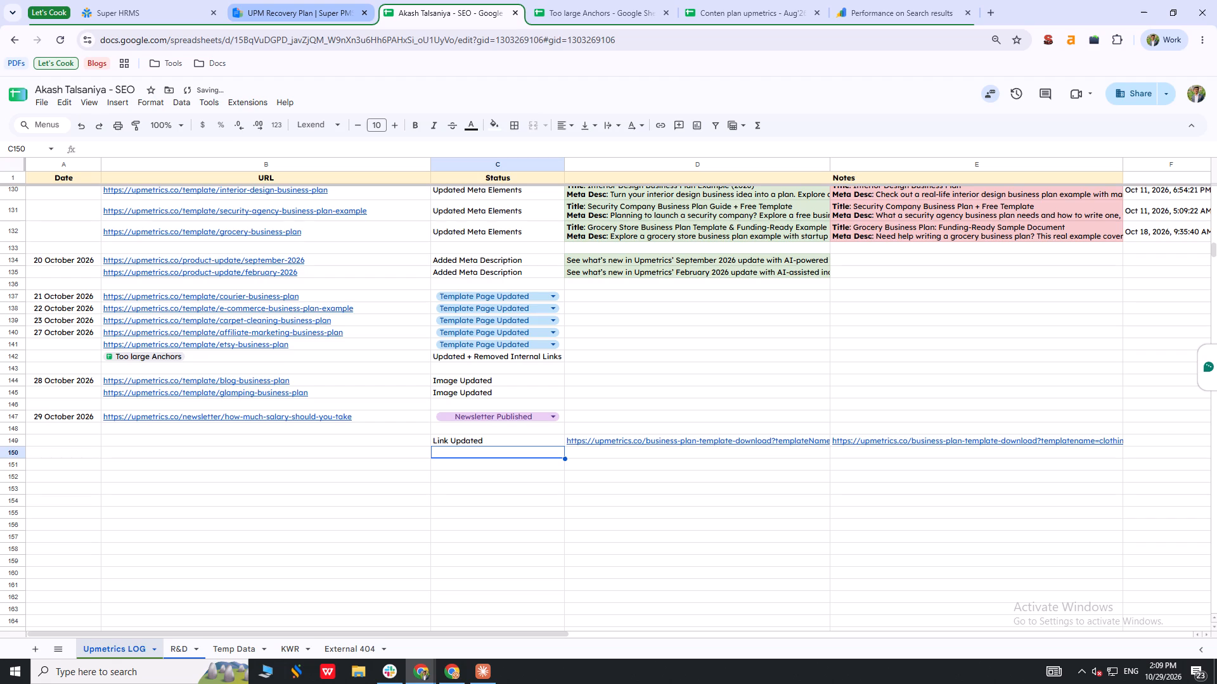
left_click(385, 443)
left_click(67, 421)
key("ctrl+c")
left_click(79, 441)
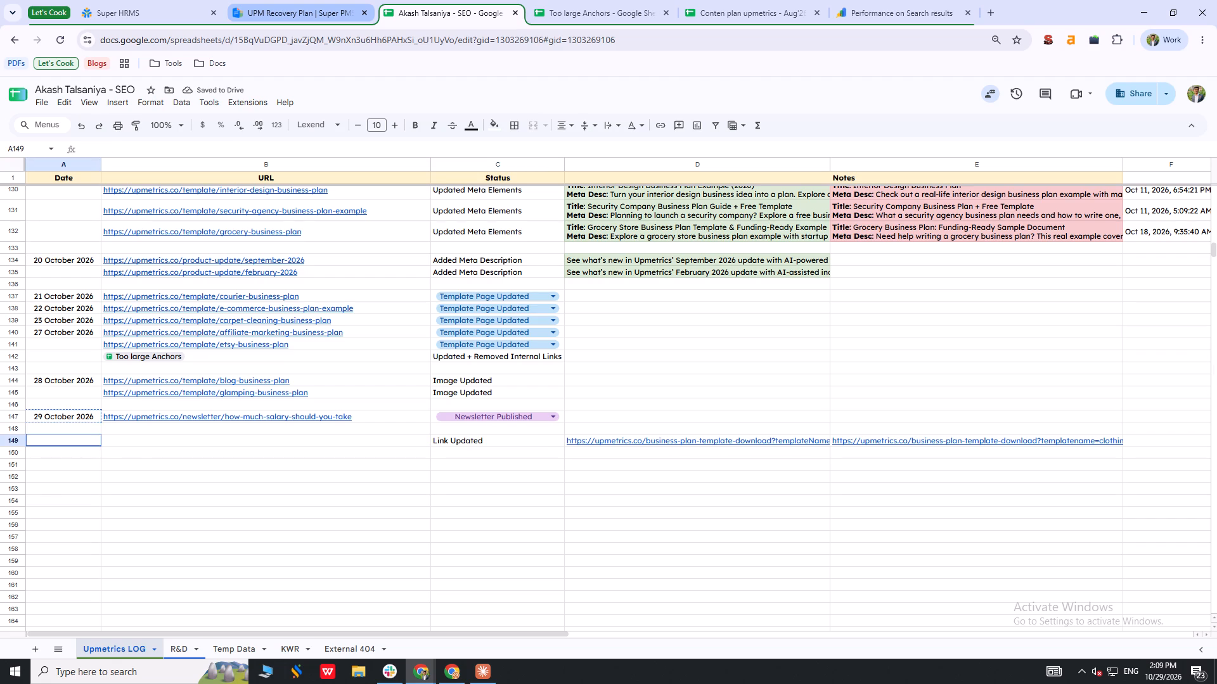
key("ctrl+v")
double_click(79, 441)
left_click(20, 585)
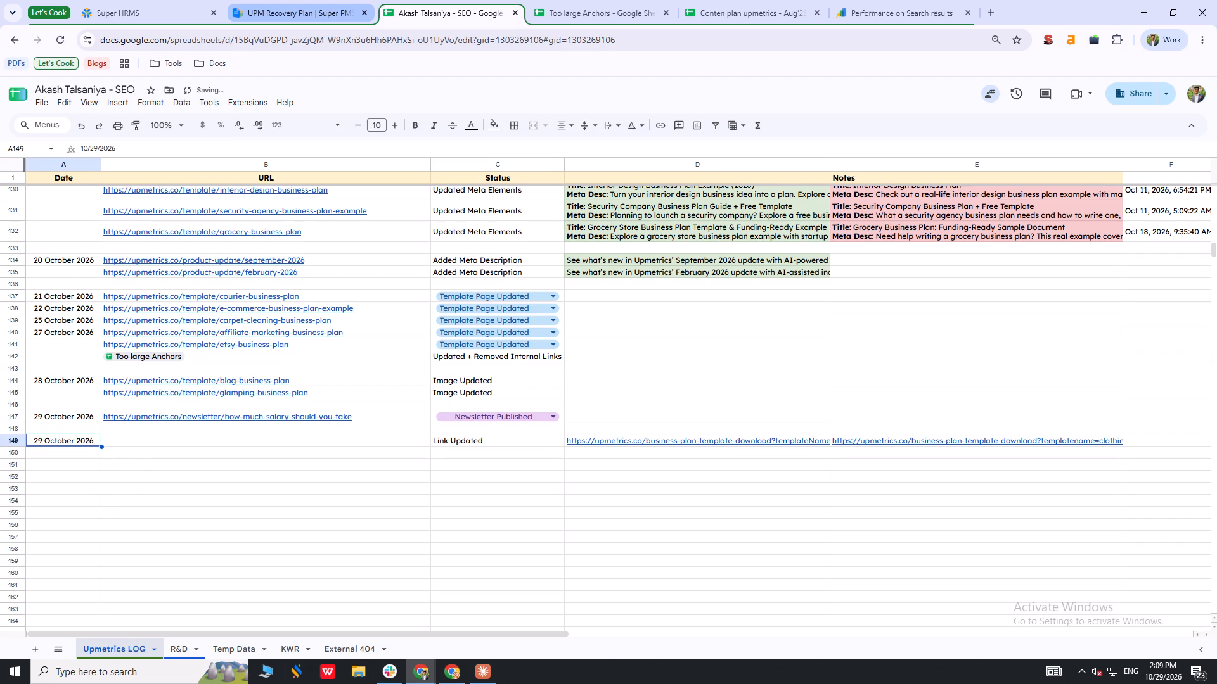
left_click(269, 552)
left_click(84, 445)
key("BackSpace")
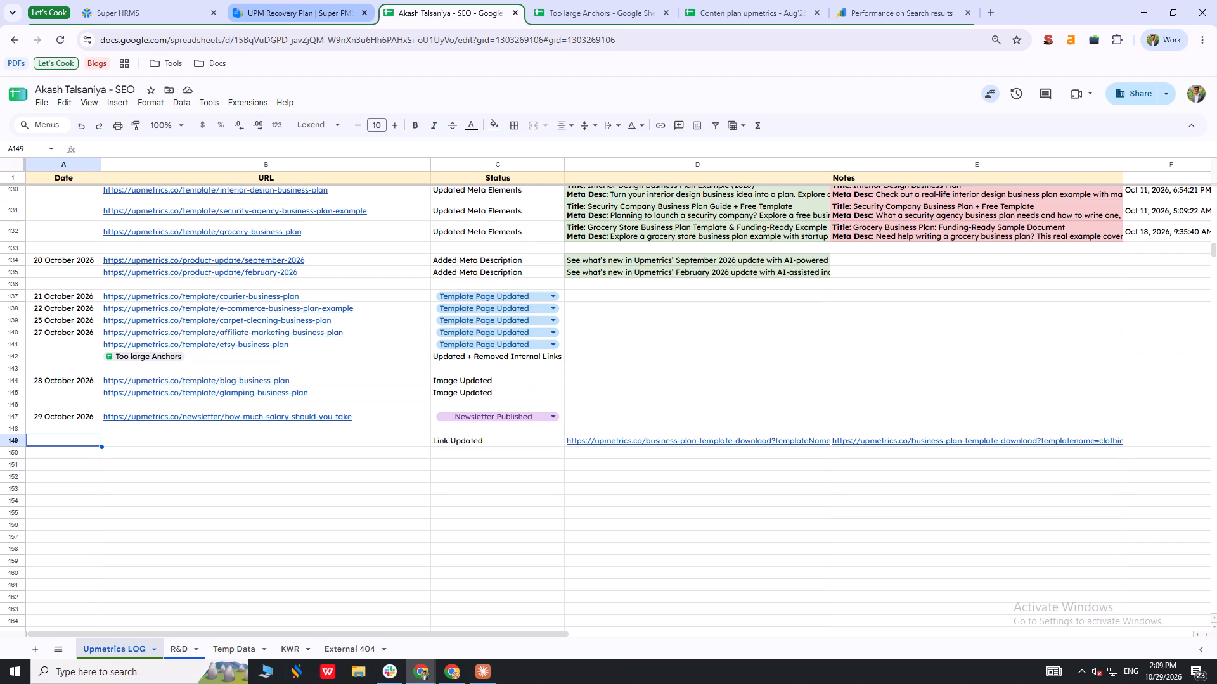
Move the Link Updated status and both download URLs from C149:E149 up to row 148.
left_click_drag(541, 441, 650, 441)
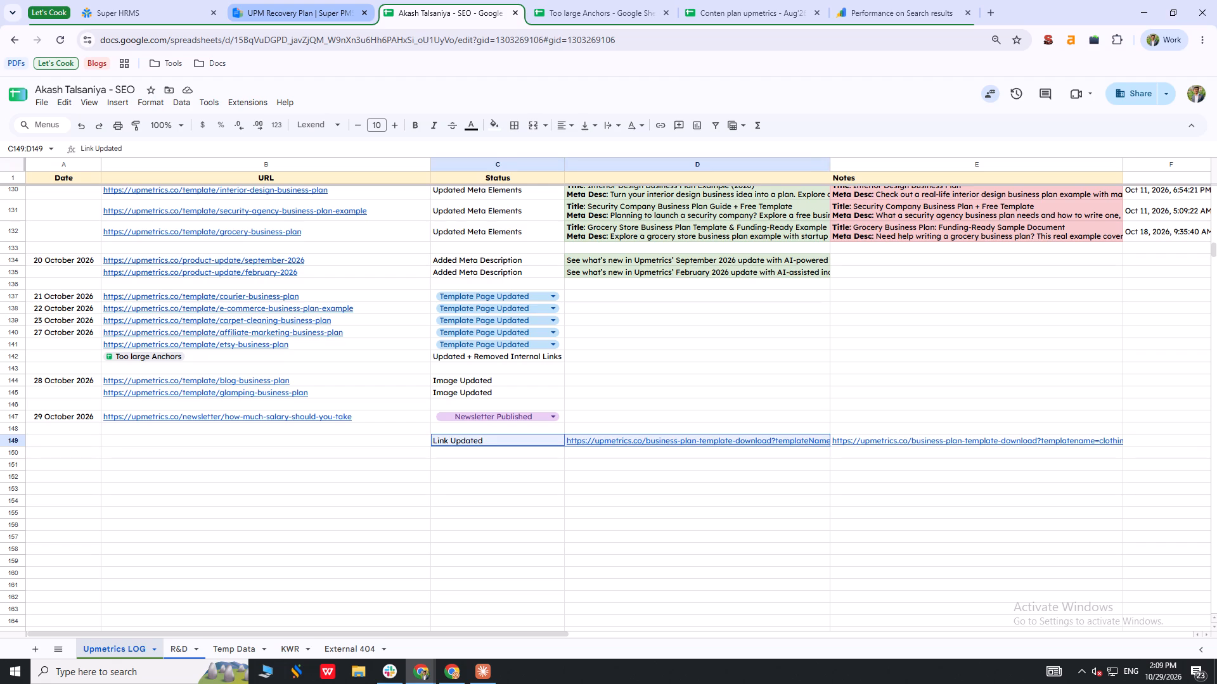
left_click_drag(650, 441, 870, 441)
key("ctrl+x")
left_click(550, 428)
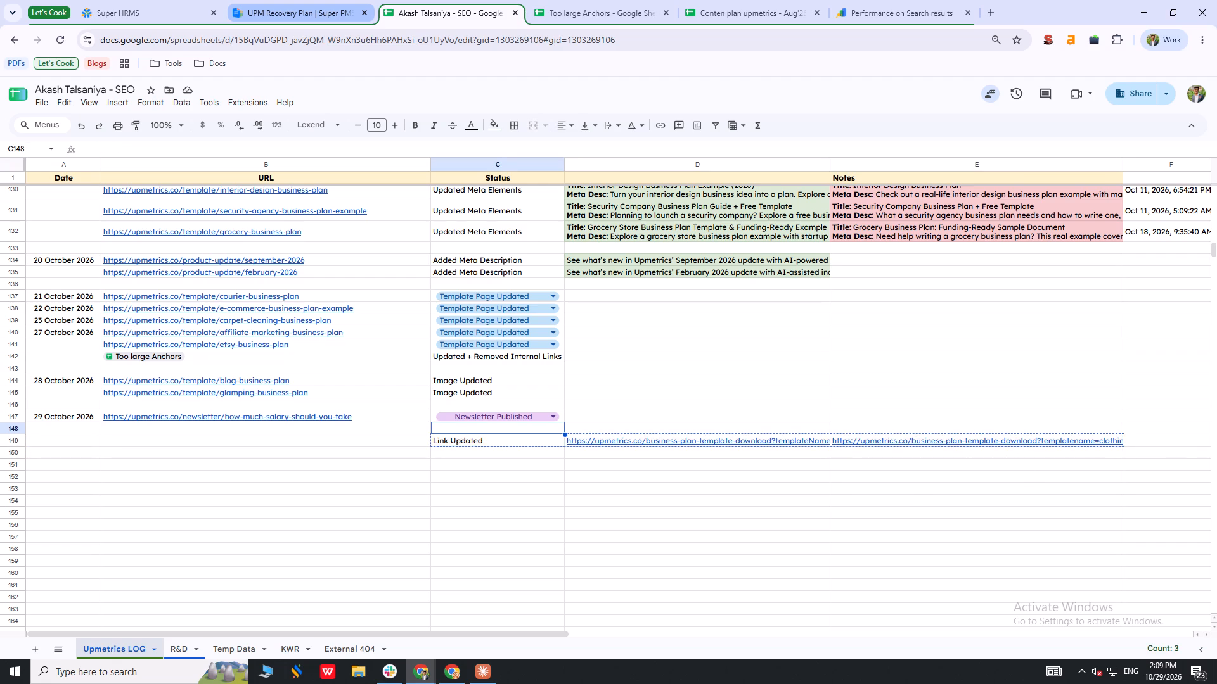
key("ctrl+v")
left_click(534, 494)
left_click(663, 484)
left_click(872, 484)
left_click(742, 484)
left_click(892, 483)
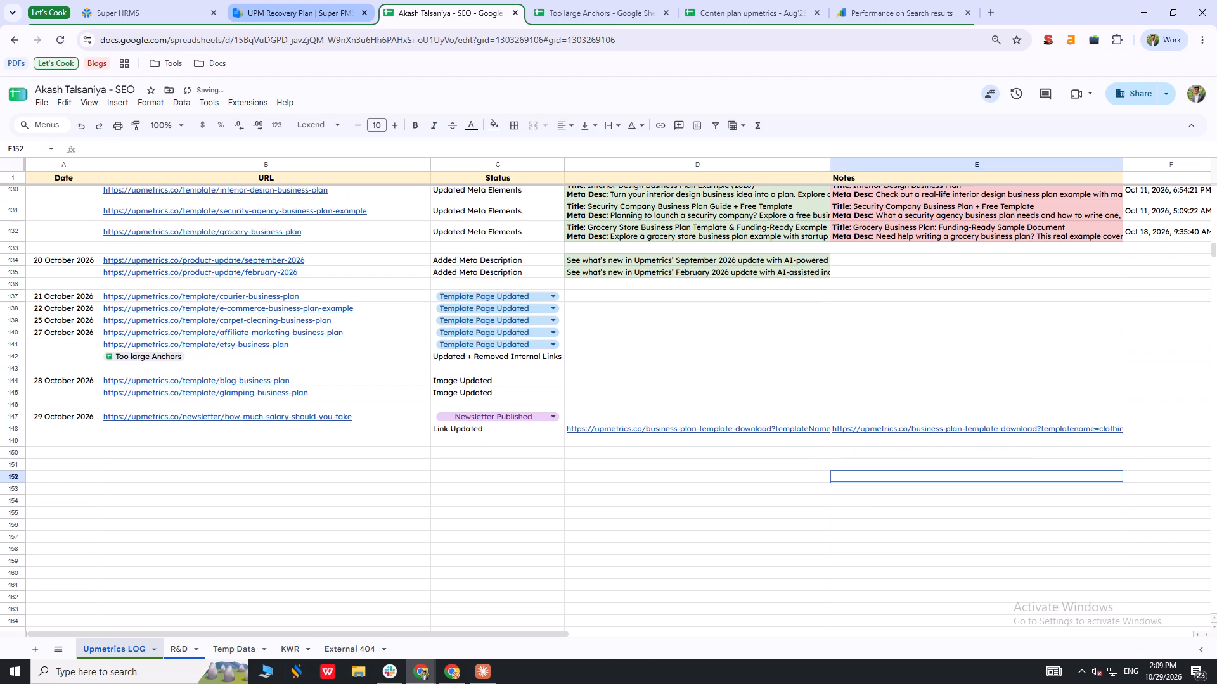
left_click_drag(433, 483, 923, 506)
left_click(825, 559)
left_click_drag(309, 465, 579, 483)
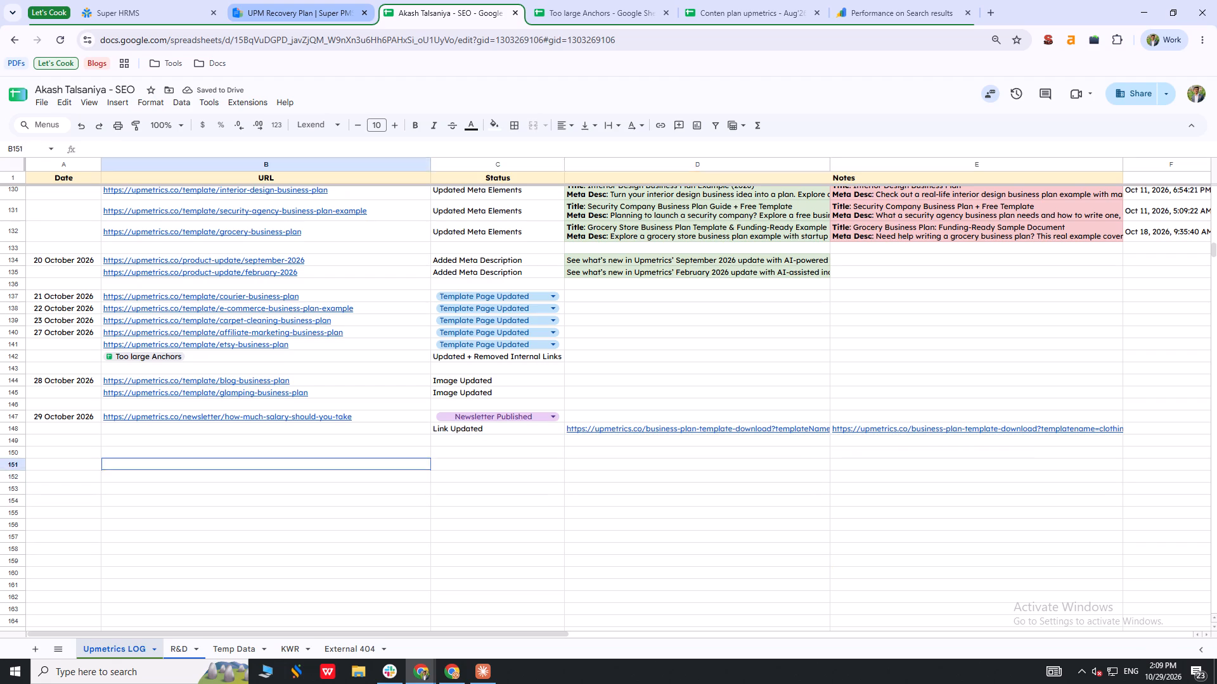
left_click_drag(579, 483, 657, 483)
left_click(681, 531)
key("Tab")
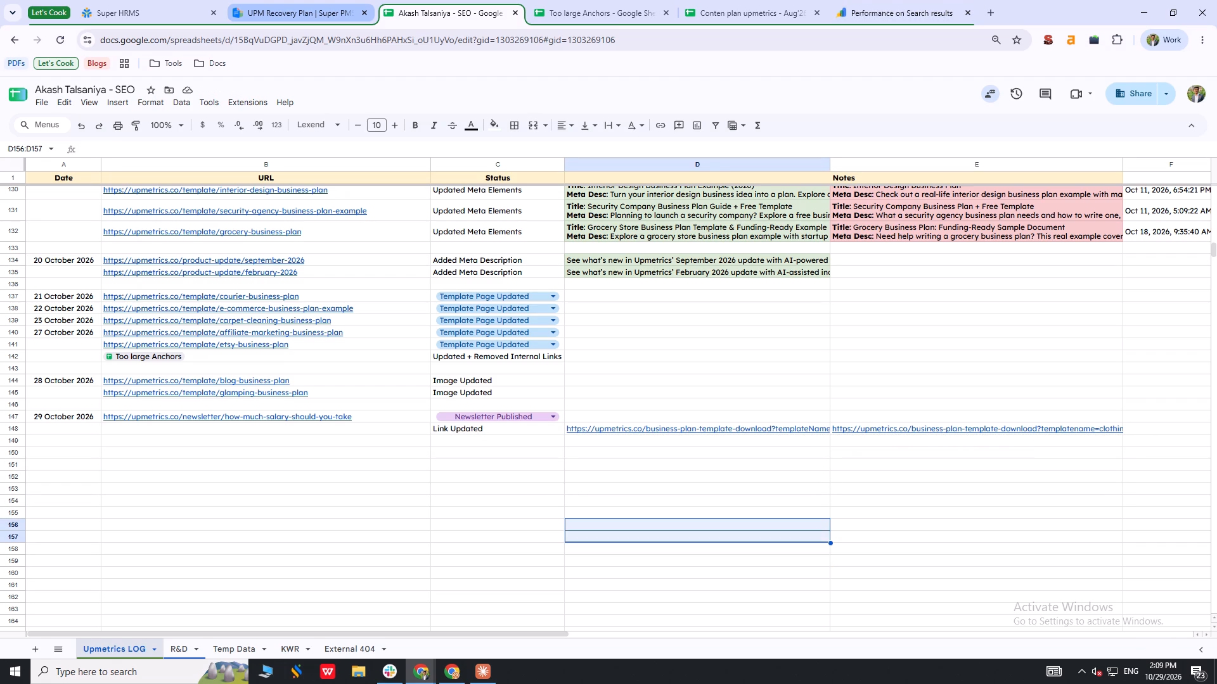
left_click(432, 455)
Switch back to the WordPress editor of the Clothing Line Business Plan template post.
key("alt+Tab")
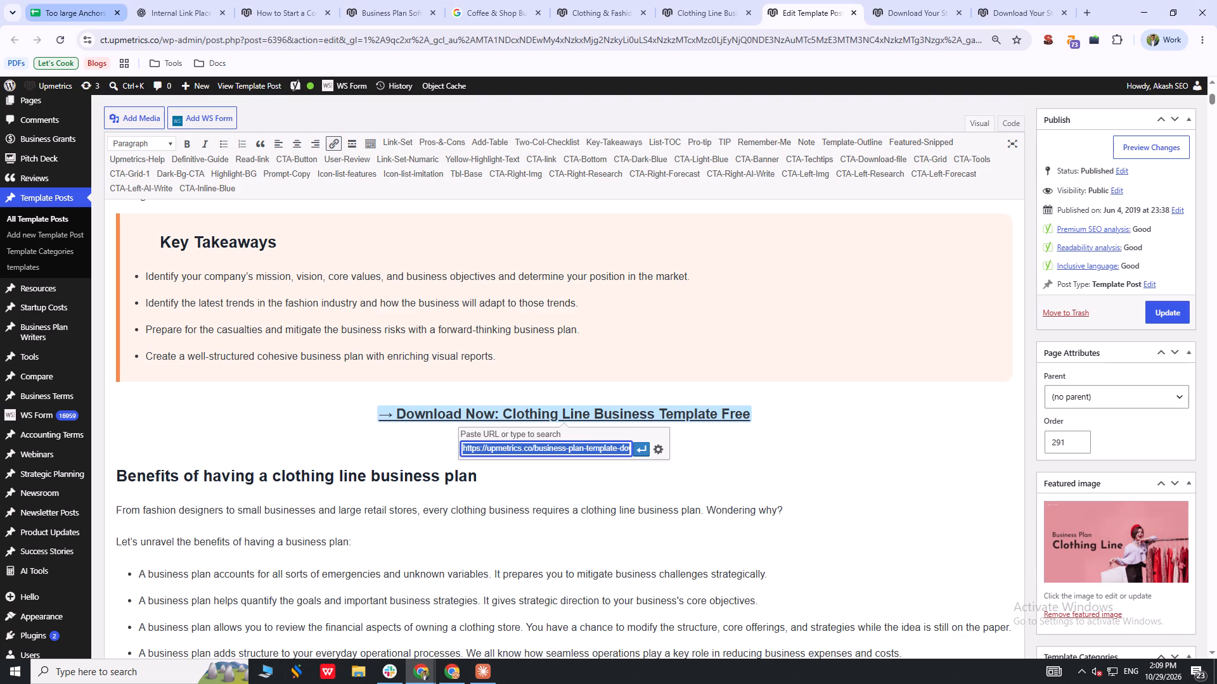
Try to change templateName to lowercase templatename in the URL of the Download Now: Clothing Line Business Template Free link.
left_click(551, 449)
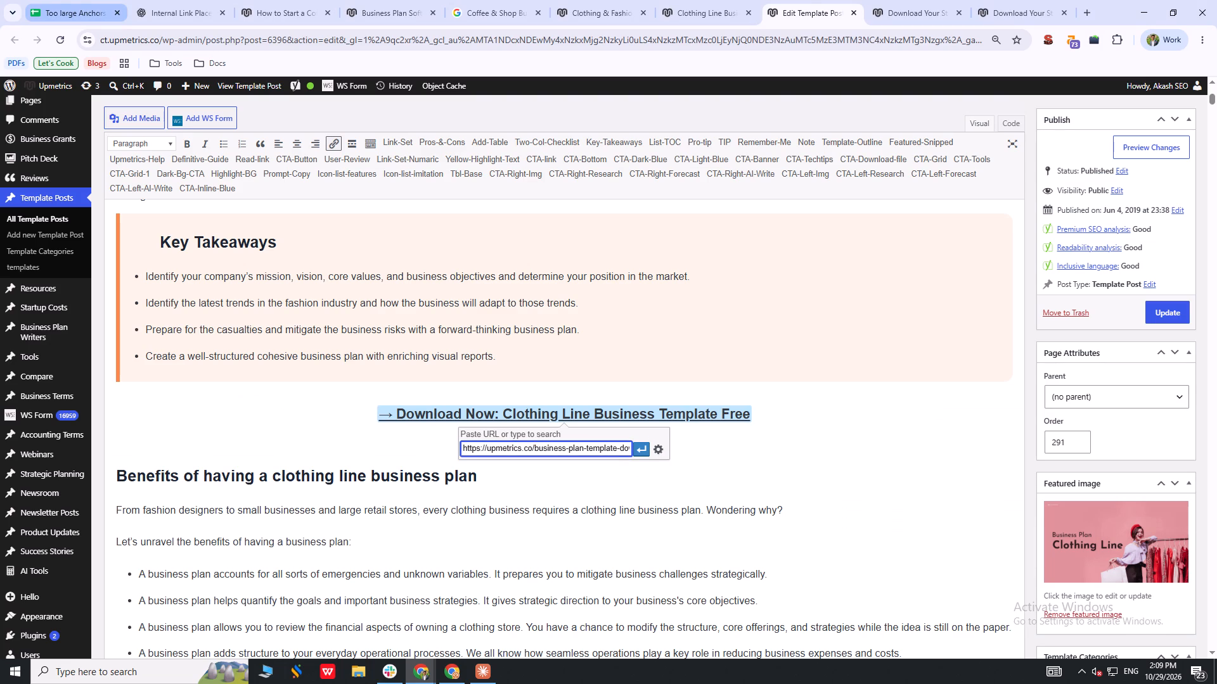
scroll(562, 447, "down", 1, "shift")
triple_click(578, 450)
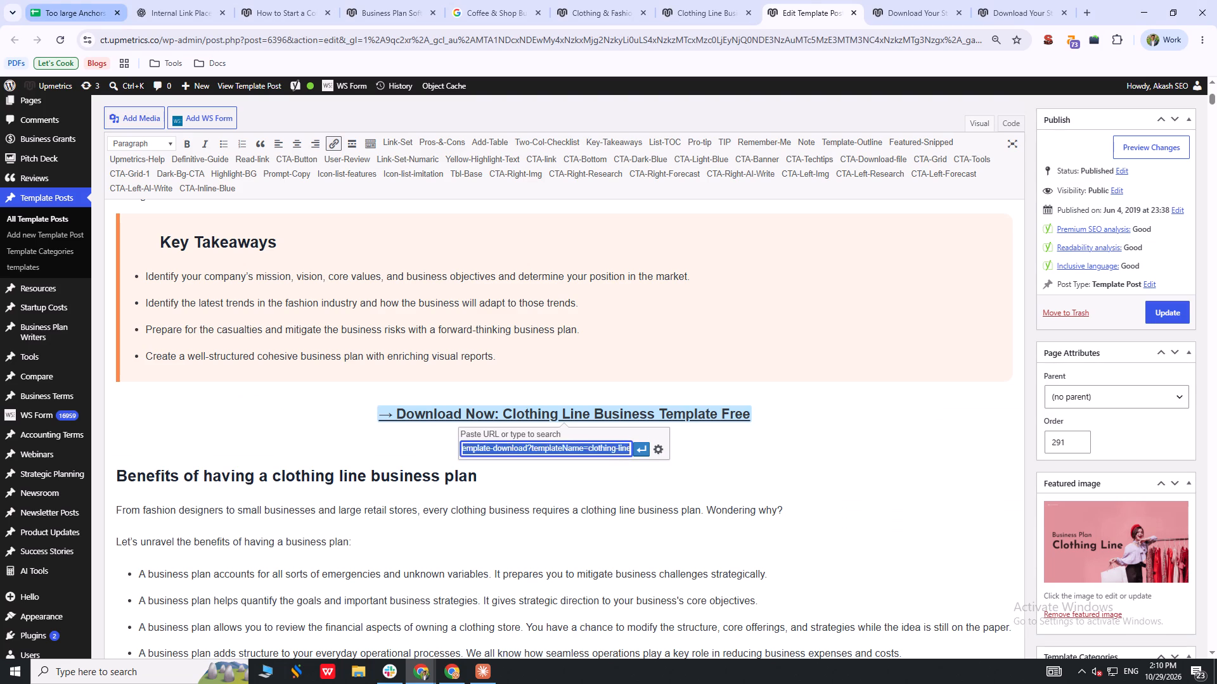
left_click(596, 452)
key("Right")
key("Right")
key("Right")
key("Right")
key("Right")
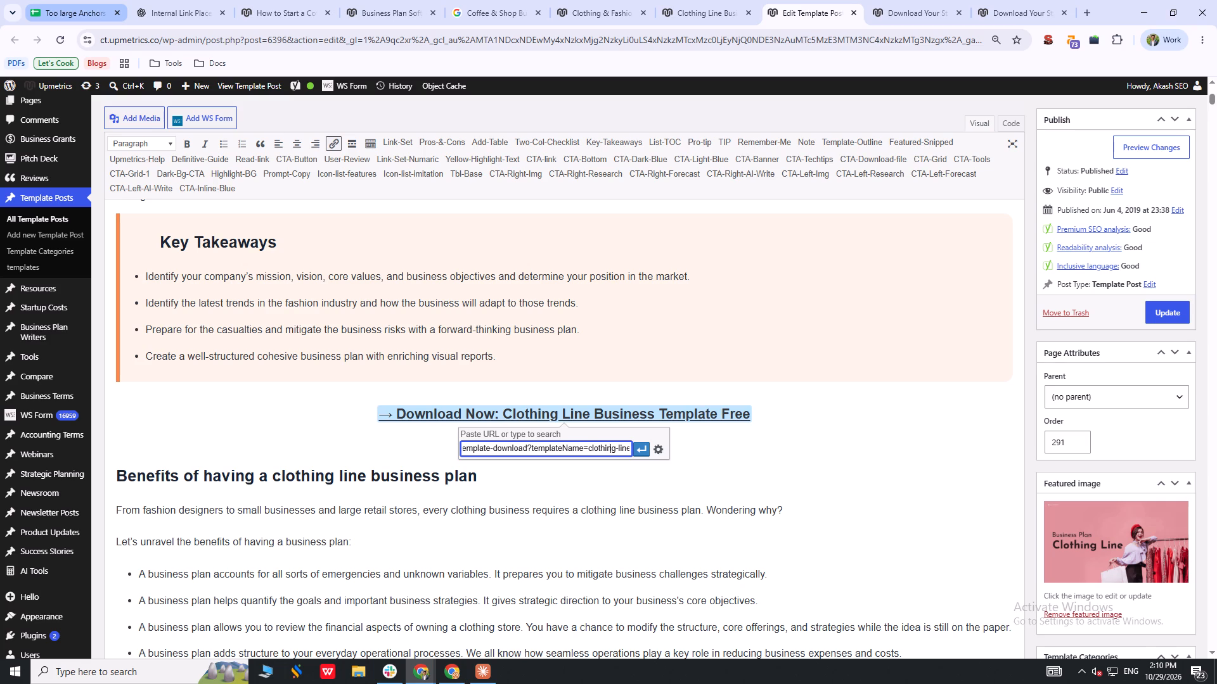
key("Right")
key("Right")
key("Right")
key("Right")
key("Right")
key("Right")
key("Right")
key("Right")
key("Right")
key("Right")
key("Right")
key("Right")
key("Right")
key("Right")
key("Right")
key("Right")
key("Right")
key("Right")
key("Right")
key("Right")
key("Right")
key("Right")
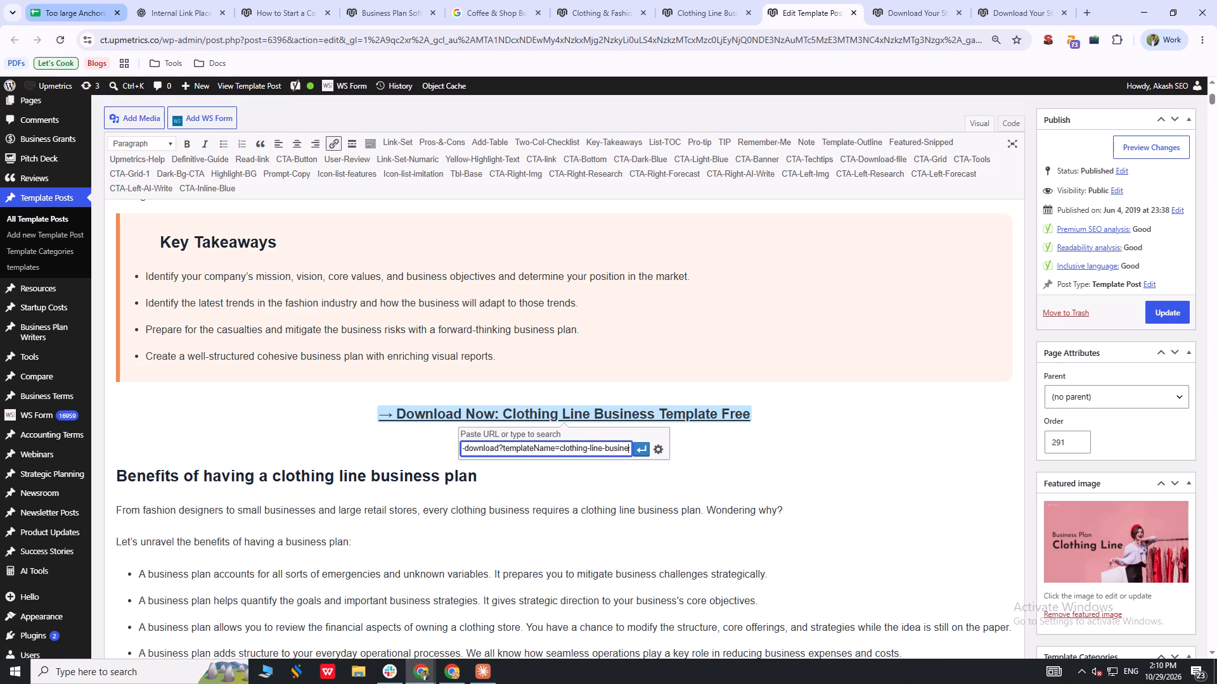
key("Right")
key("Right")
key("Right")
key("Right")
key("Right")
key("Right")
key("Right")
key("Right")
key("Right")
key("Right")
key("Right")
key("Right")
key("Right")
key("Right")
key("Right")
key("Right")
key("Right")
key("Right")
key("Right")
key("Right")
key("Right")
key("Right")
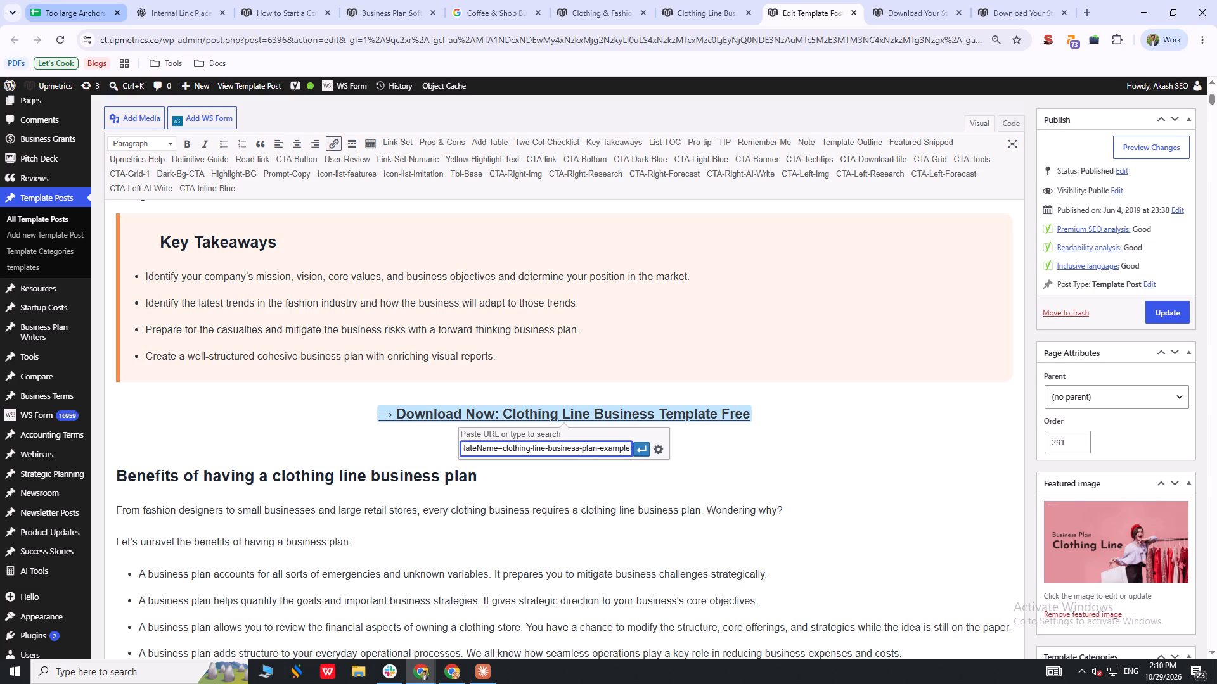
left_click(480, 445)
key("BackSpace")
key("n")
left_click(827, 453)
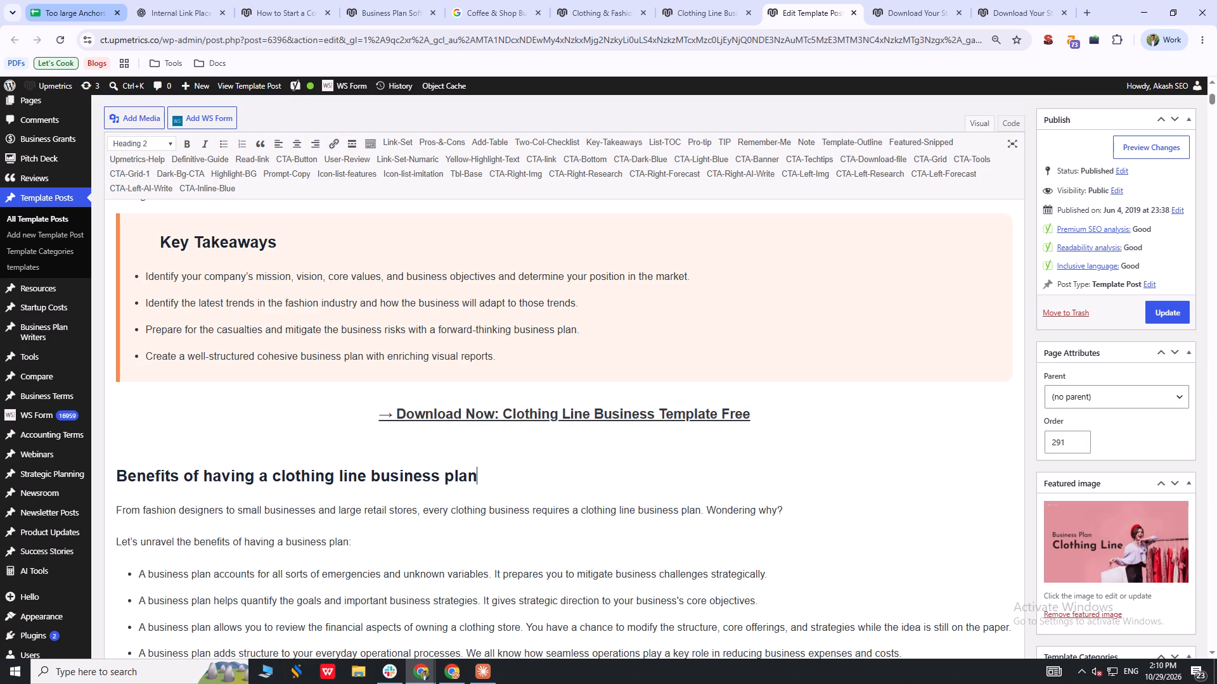
Change templateName to lowercase templatename in the URL of the Download Now: Clothing Line Business Template Free link and apply it.
left_click(571, 413)
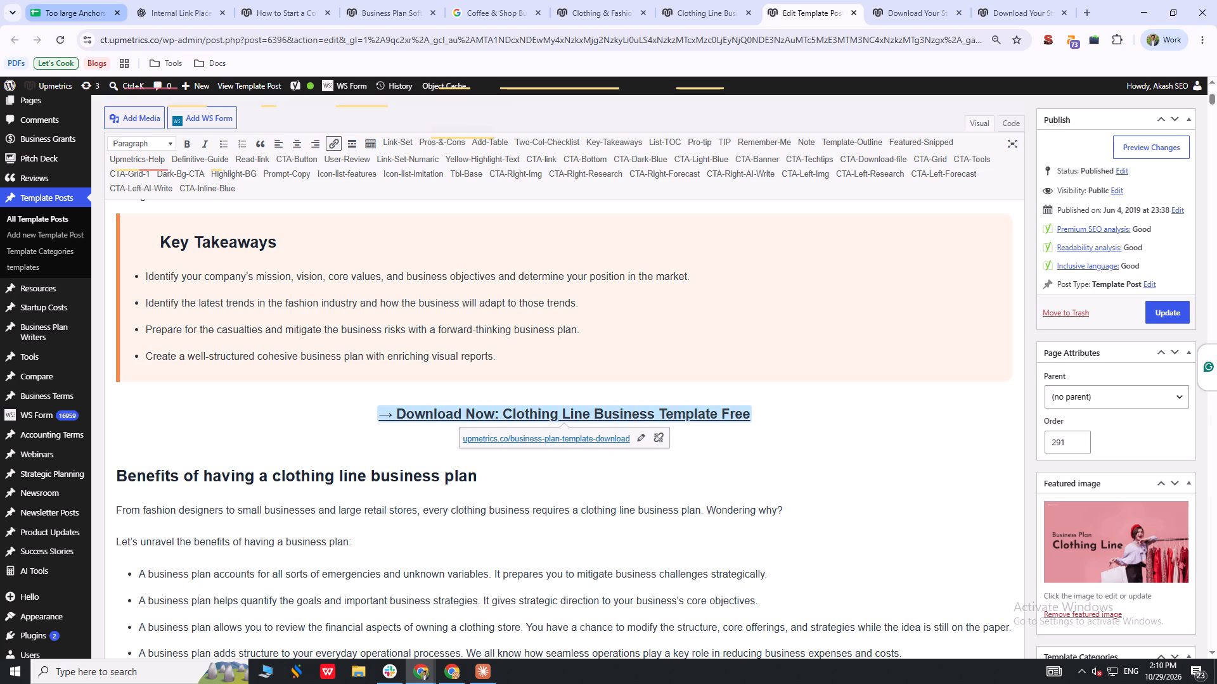
left_click(635, 437)
left_click(560, 451)
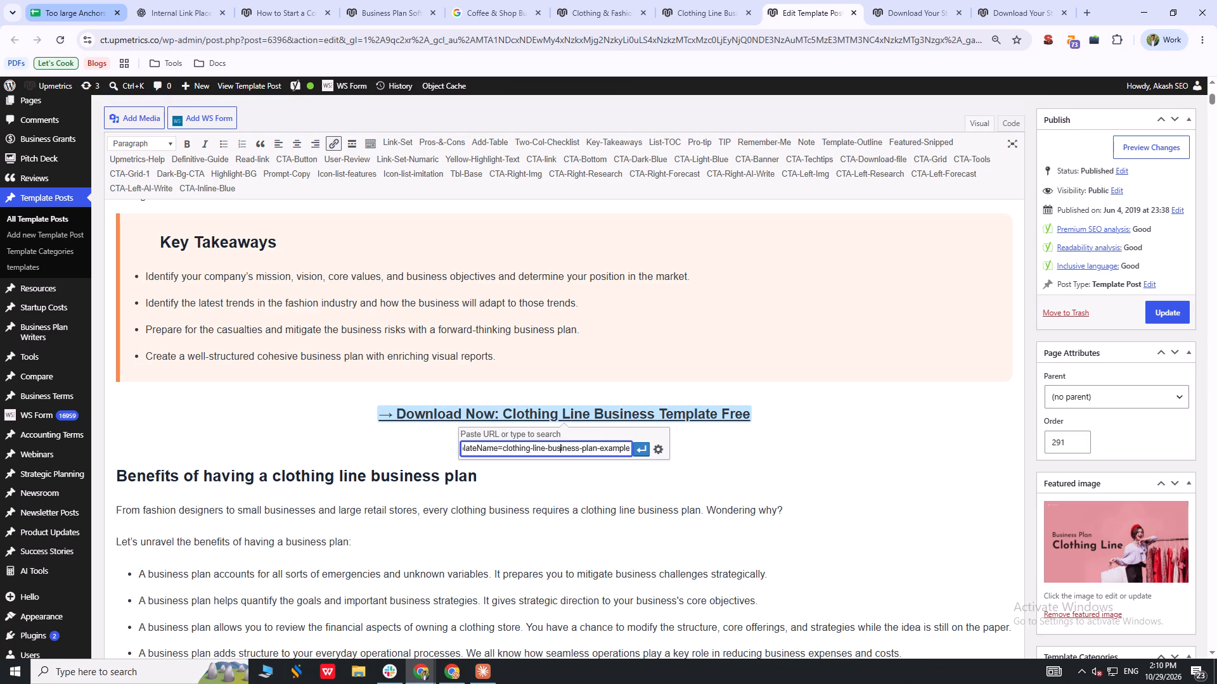
left_click(484, 452)
key("BackSpace")
key("n")
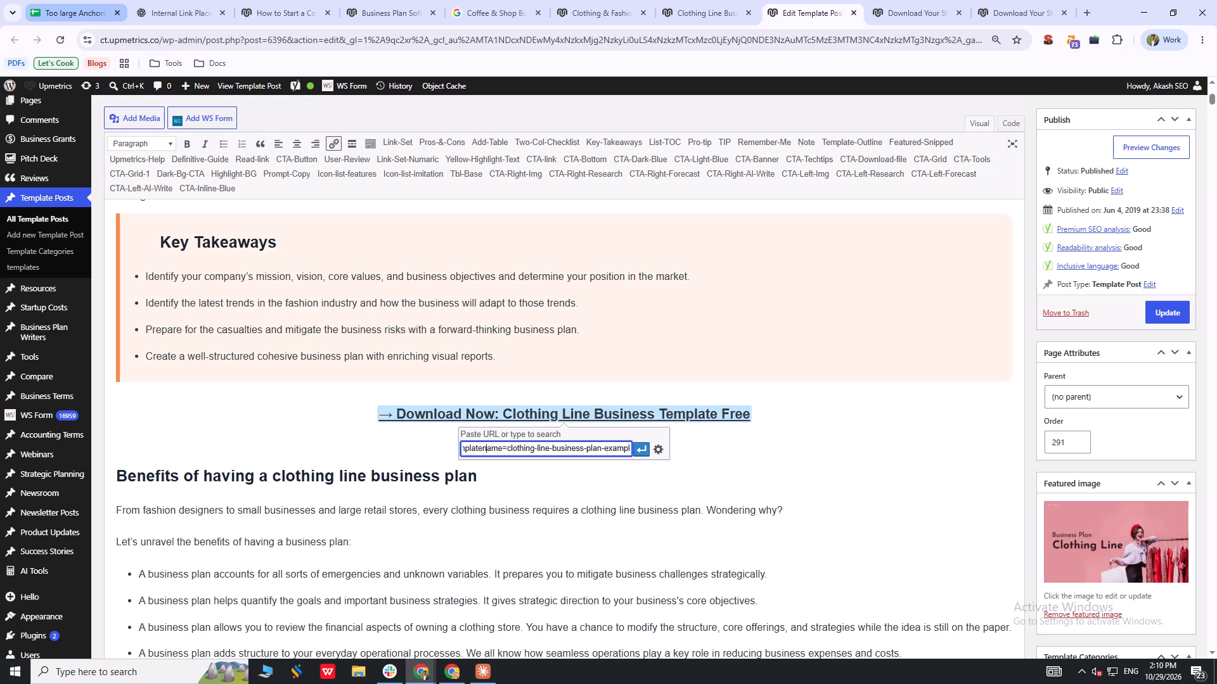
left_click(642, 443)
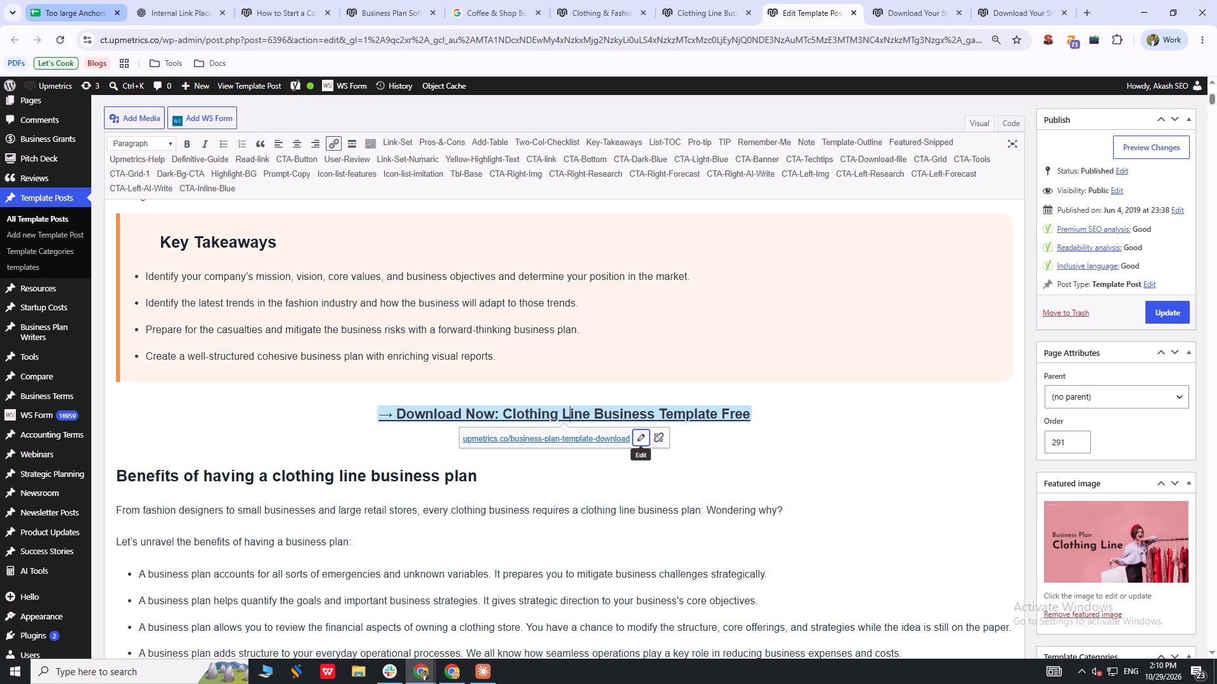
Update the published Clothing Line Business Plan template post.
left_click(885, 405)
left_click(1168, 310)
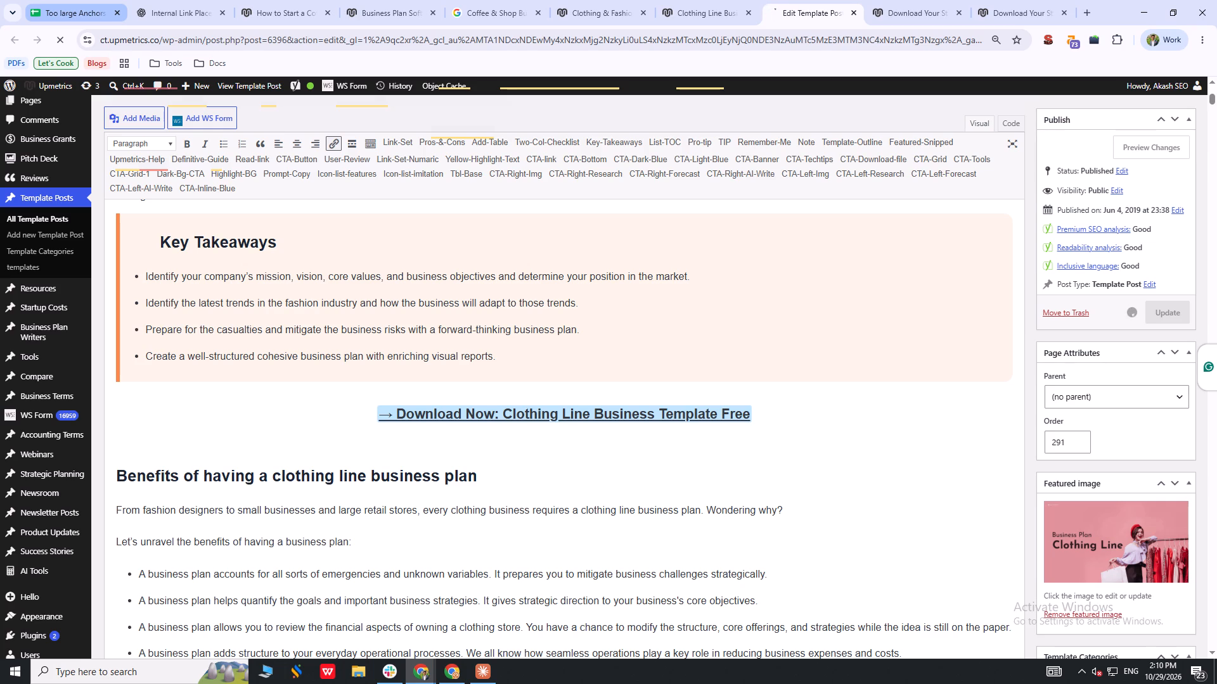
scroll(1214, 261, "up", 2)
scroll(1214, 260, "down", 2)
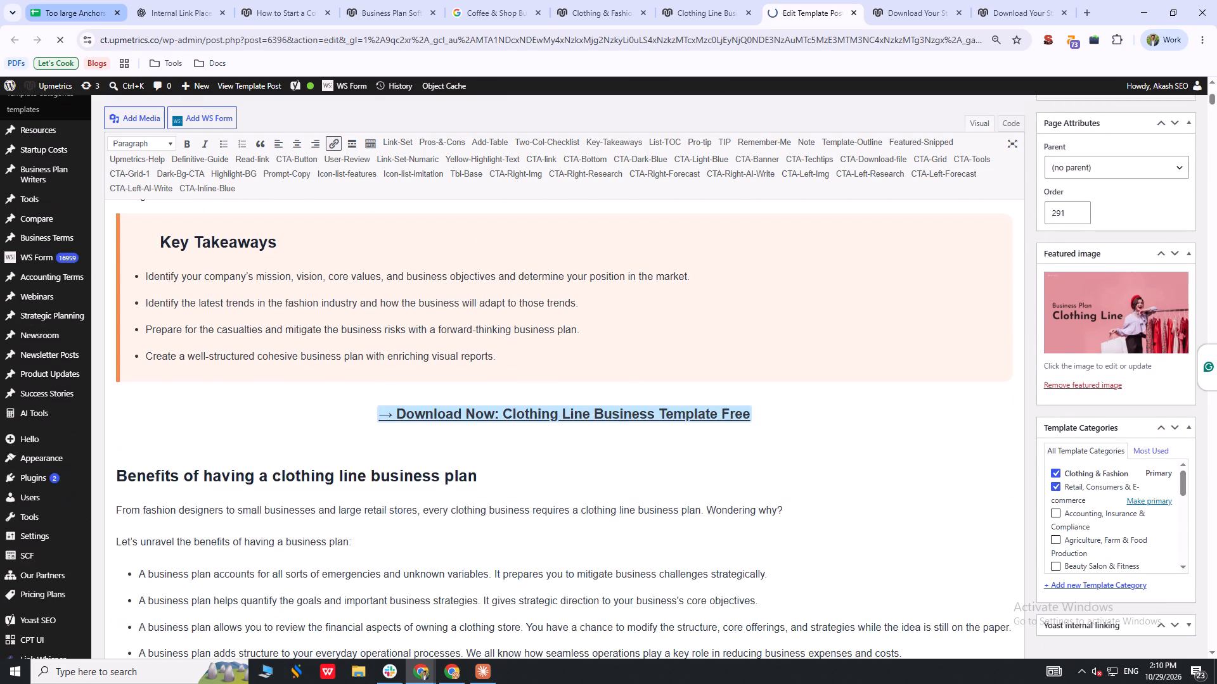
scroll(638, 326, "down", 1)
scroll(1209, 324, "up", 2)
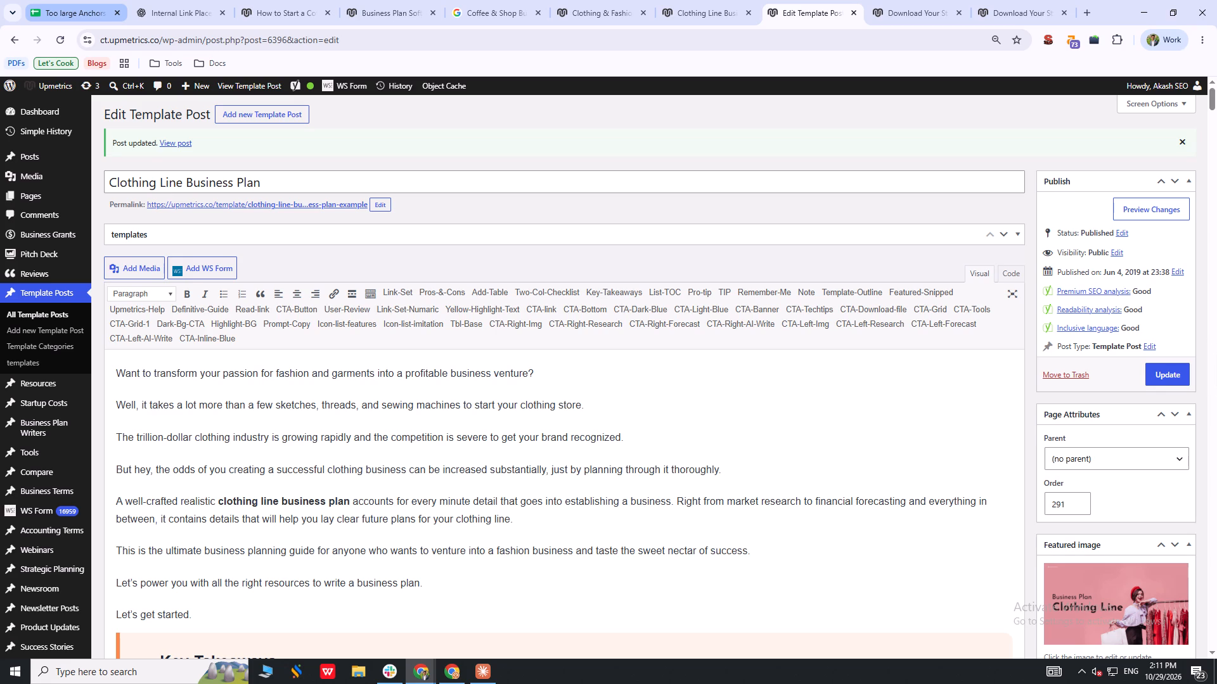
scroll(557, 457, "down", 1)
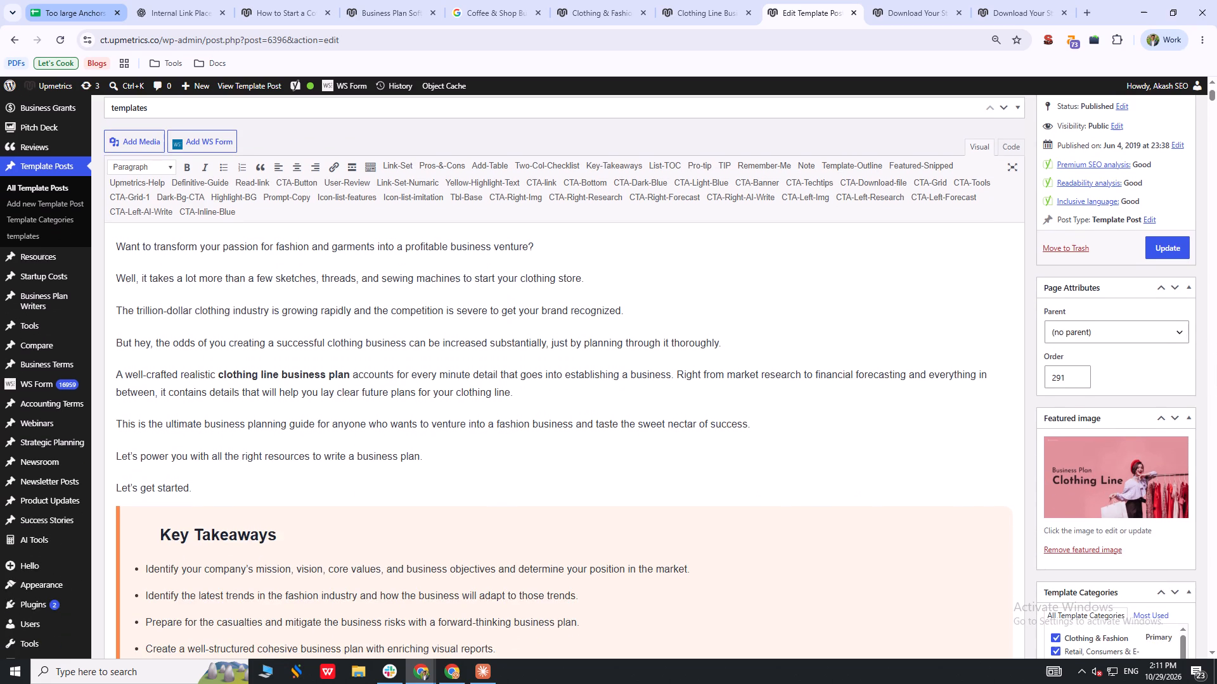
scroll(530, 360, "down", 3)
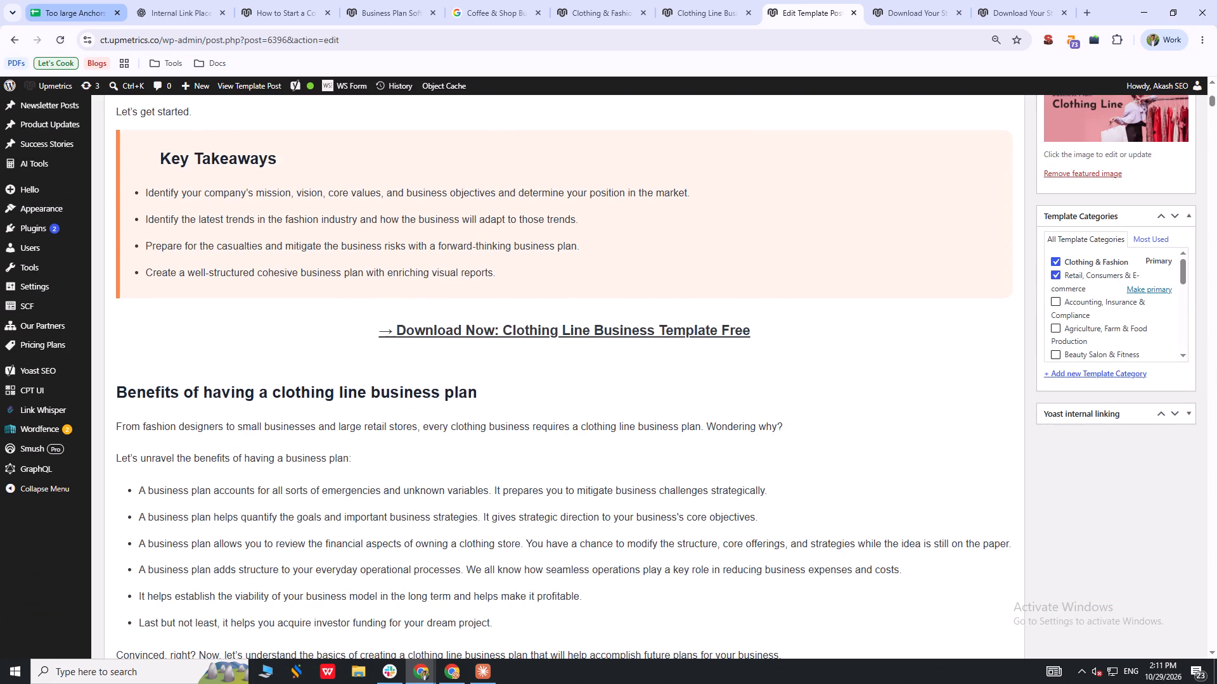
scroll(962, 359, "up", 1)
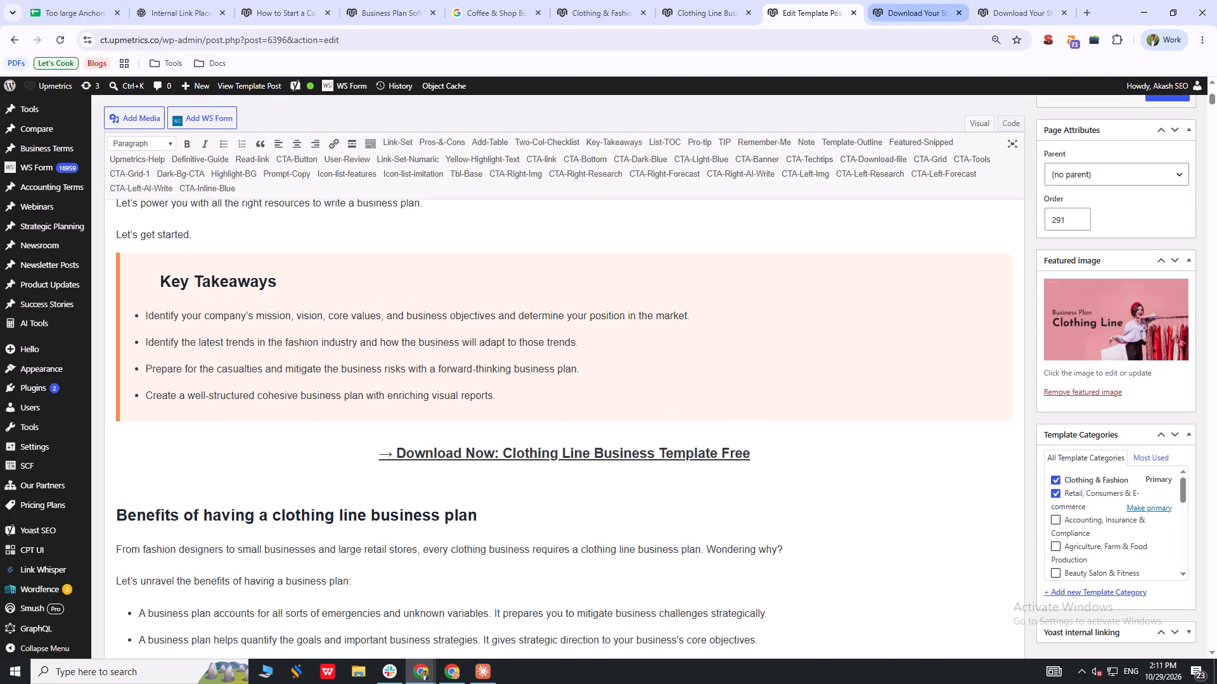
Close both open browser tabs showing the business plan template download page.
left_click(911, 0)
left_click(15, 35)
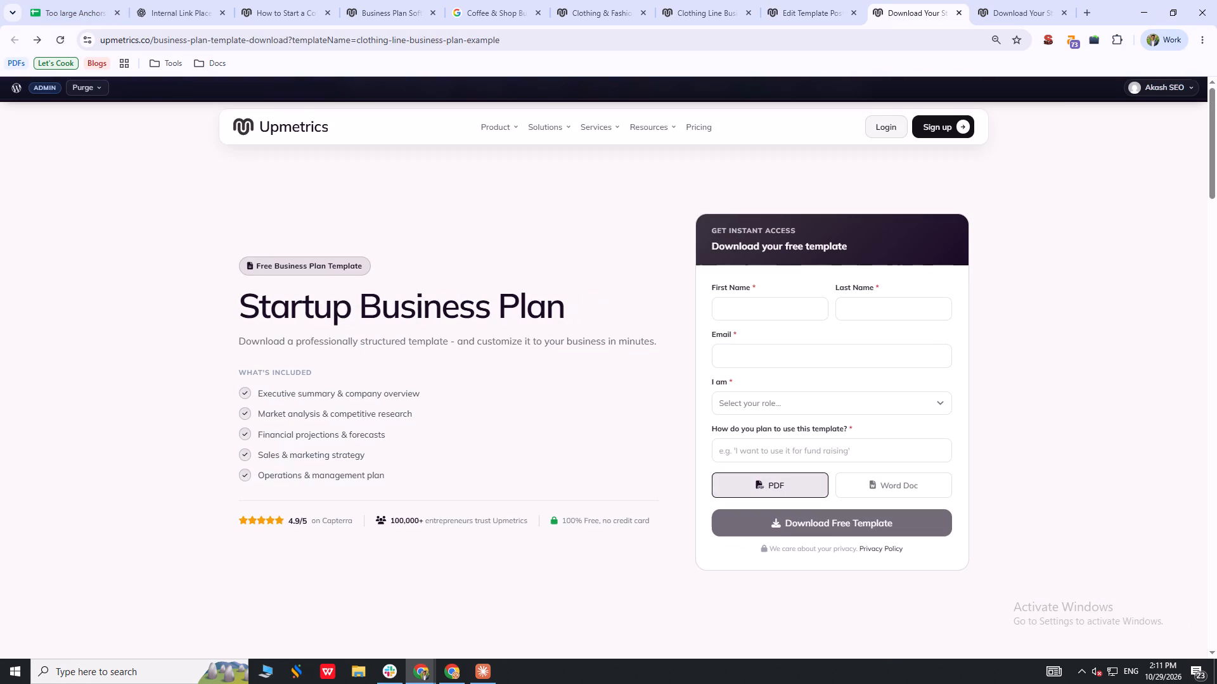
left_click(15, 35)
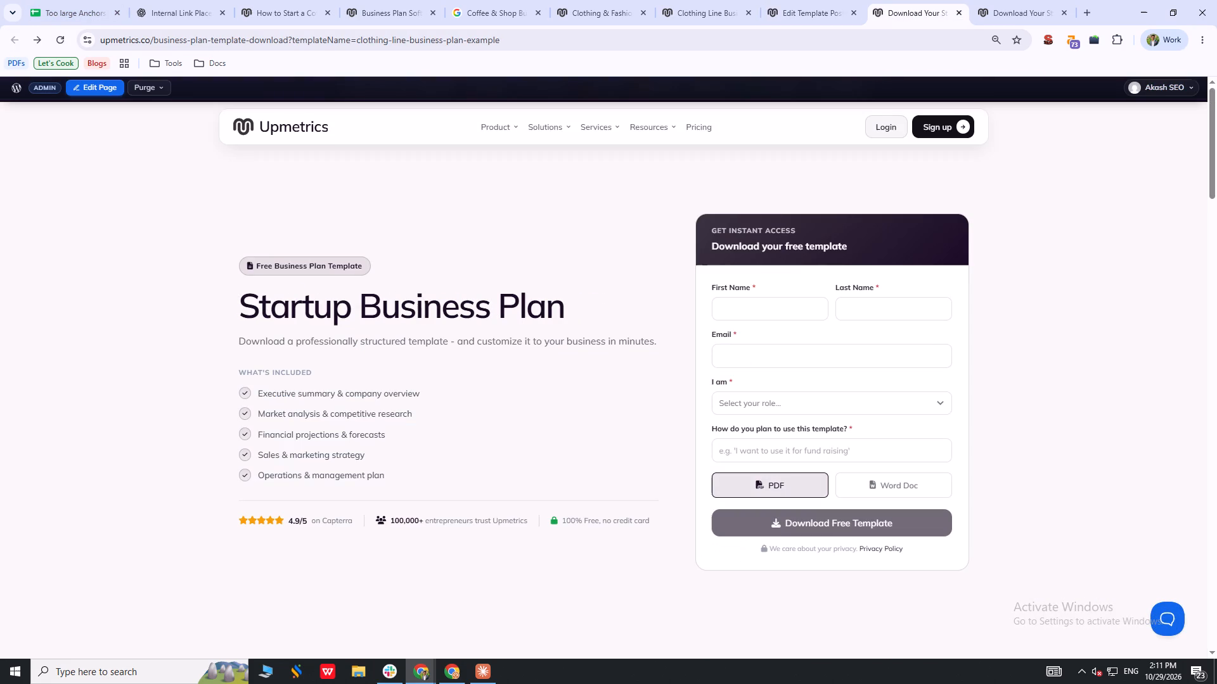
middle_click(920, 0)
middle_click(920, 0)
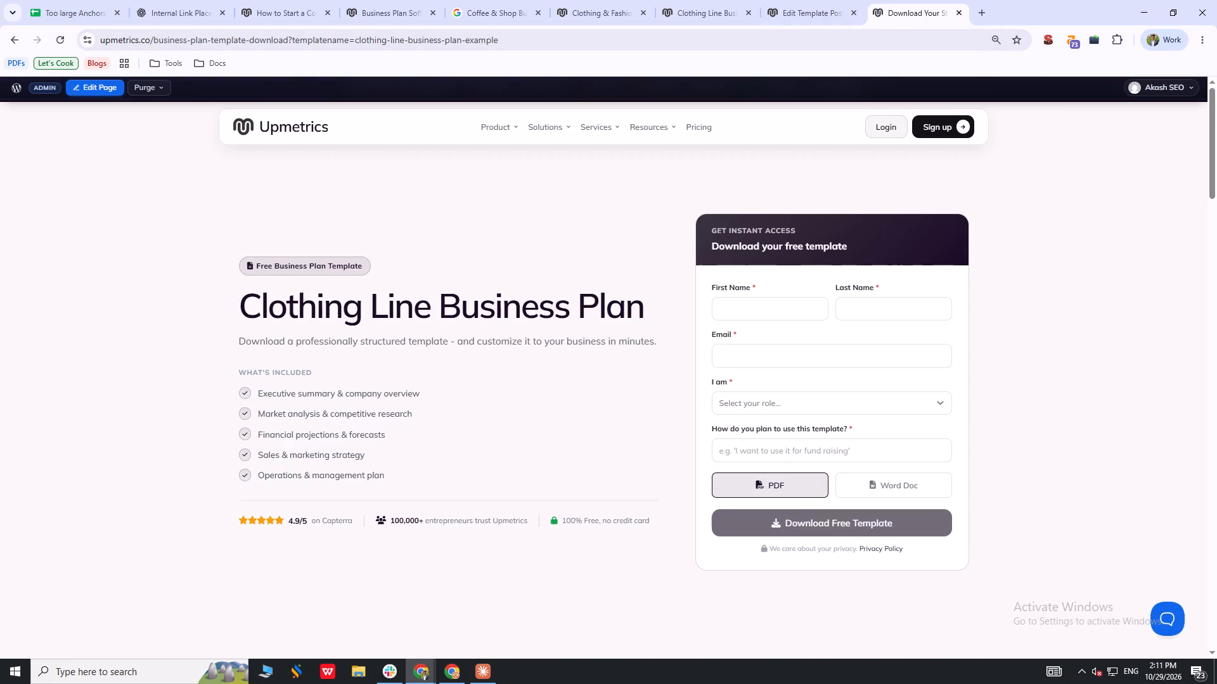
Reload the live clothing line template page, check the download page opened by its Download Now link in a new tab, and close that tab.
left_click(717, 0)
left_click(763, 0)
key("F5")
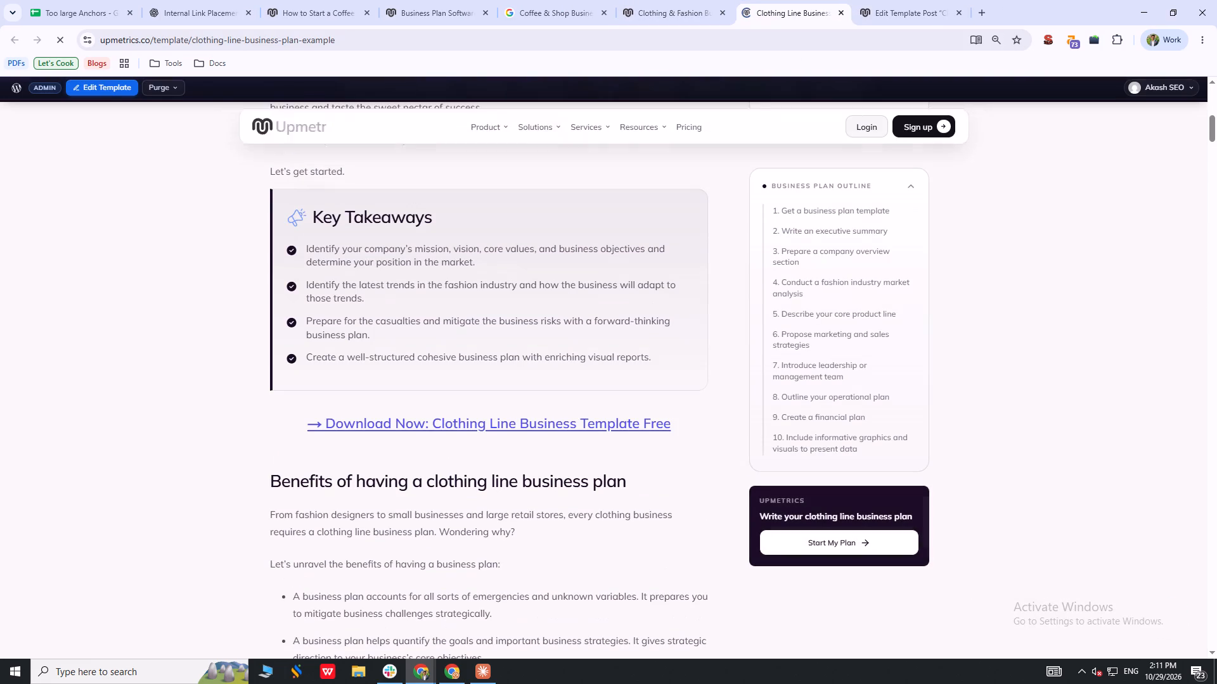
middle_click(515, 407)
left_click(879, 0)
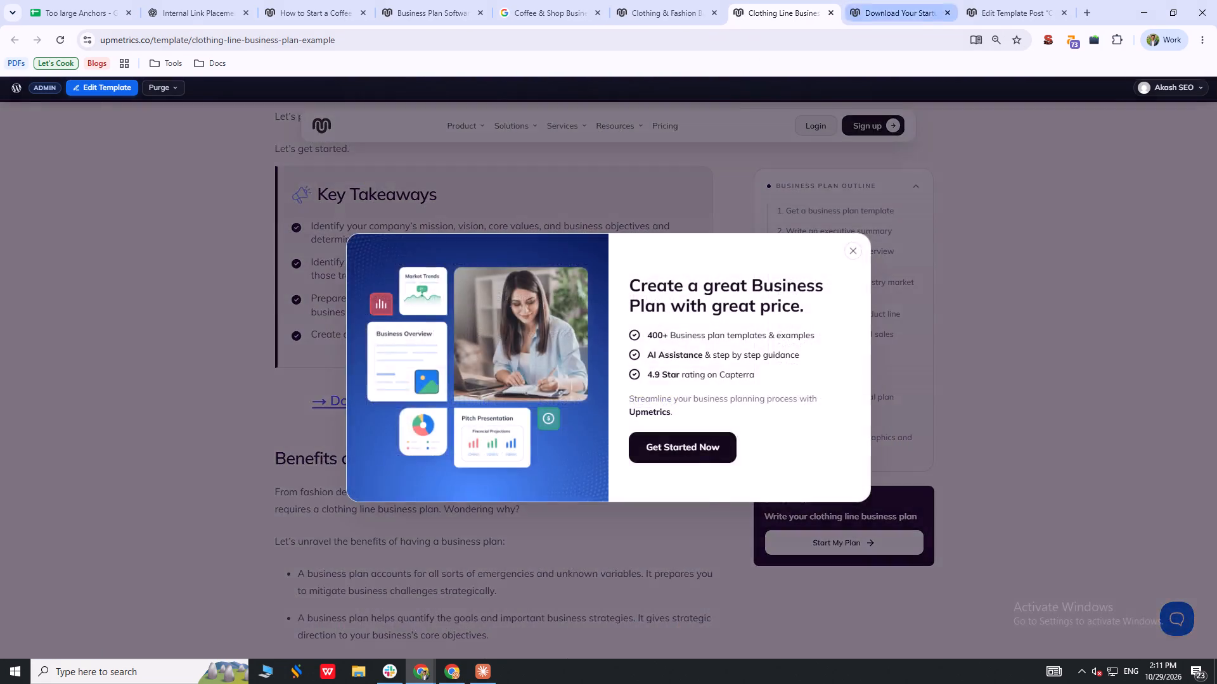
left_click_drag(328, 301, 508, 313)
left_click(513, 313)
left_click_drag(577, 313, 562, 312)
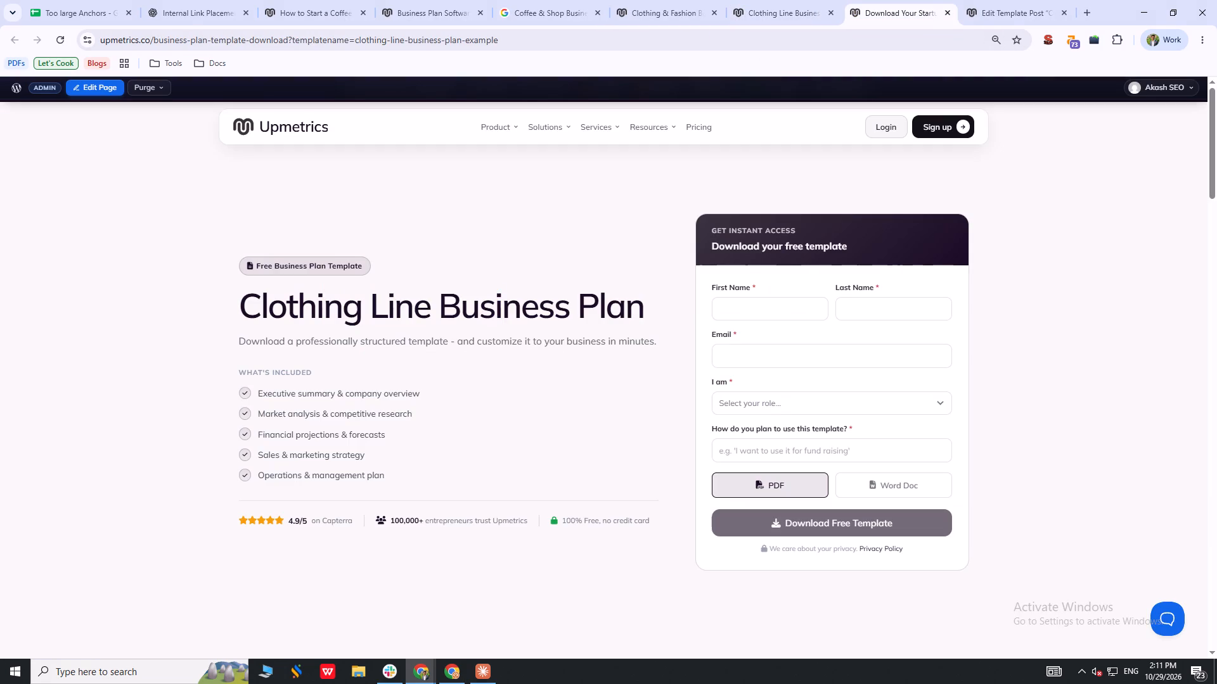
left_click_drag(562, 312, 366, 310)
left_click(366, 310)
left_click_drag(318, 307, 491, 307)
left_click(491, 307)
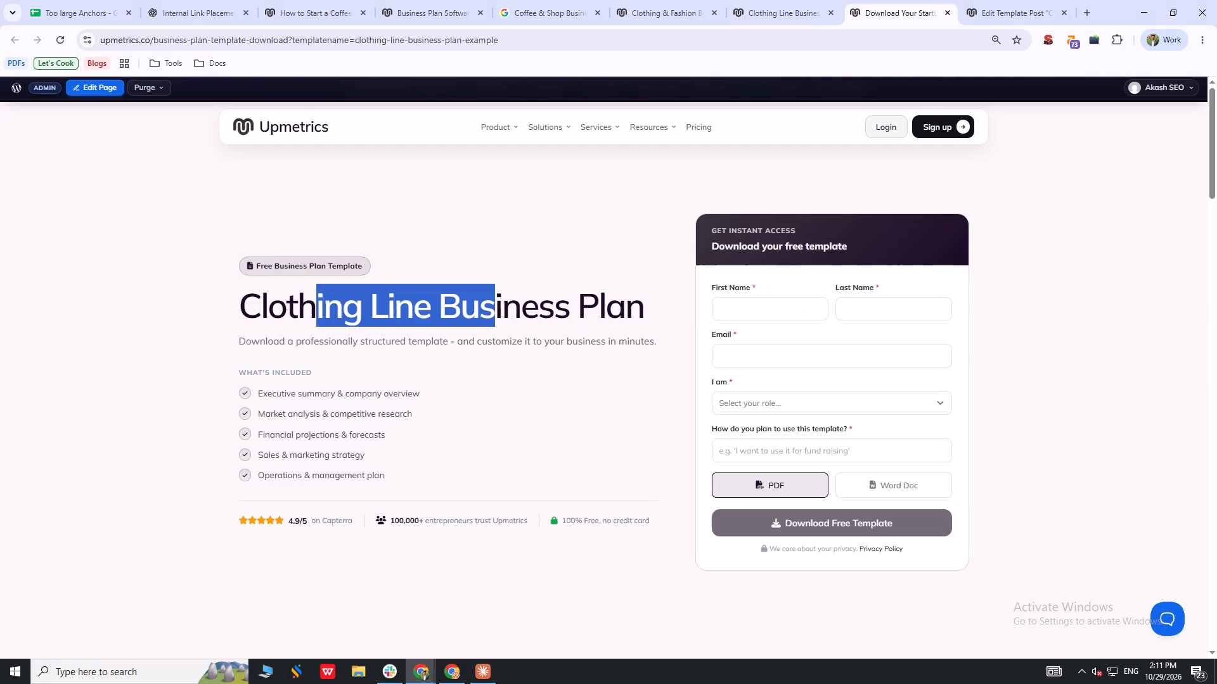
middle_click(891, 0)
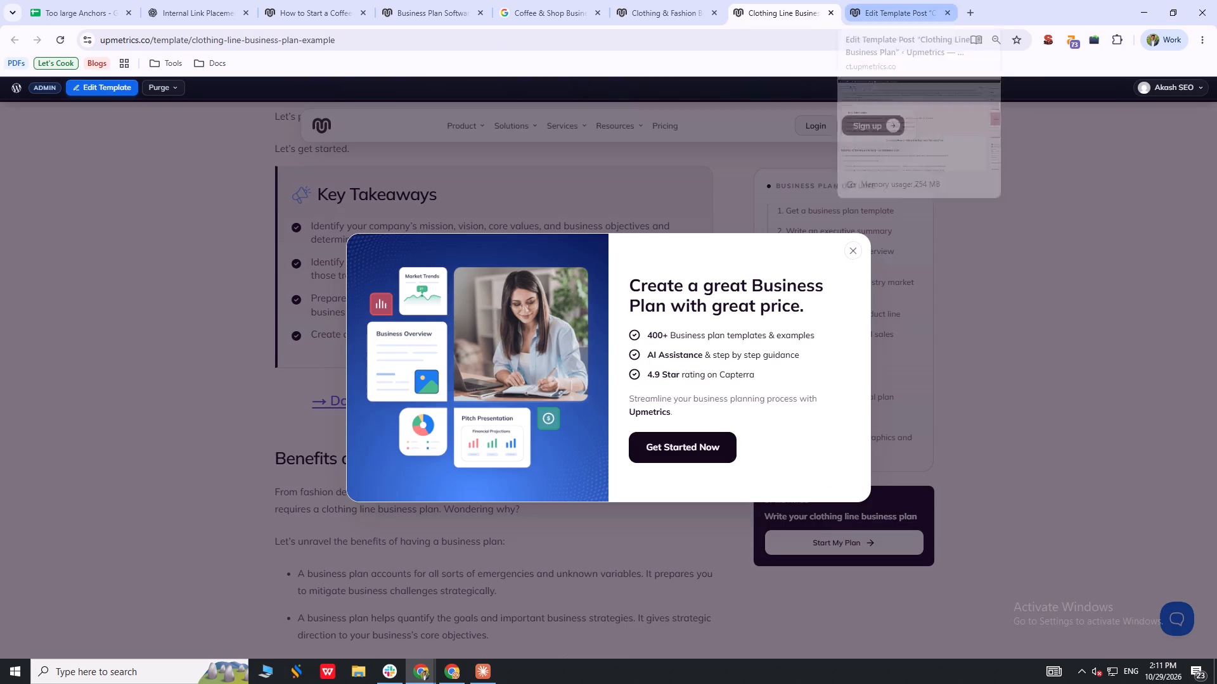
left_click(1075, 294)
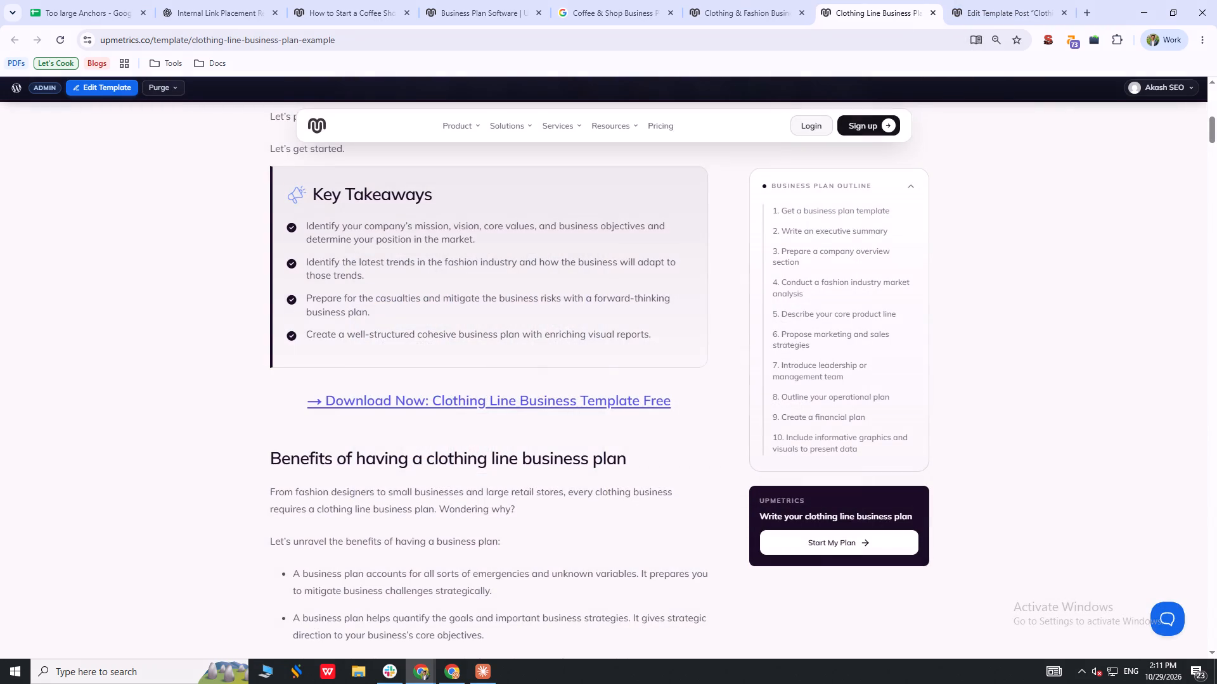
Reload the live clothing line template page again and compare it with the post in the editor.
left_click(1003, 0)
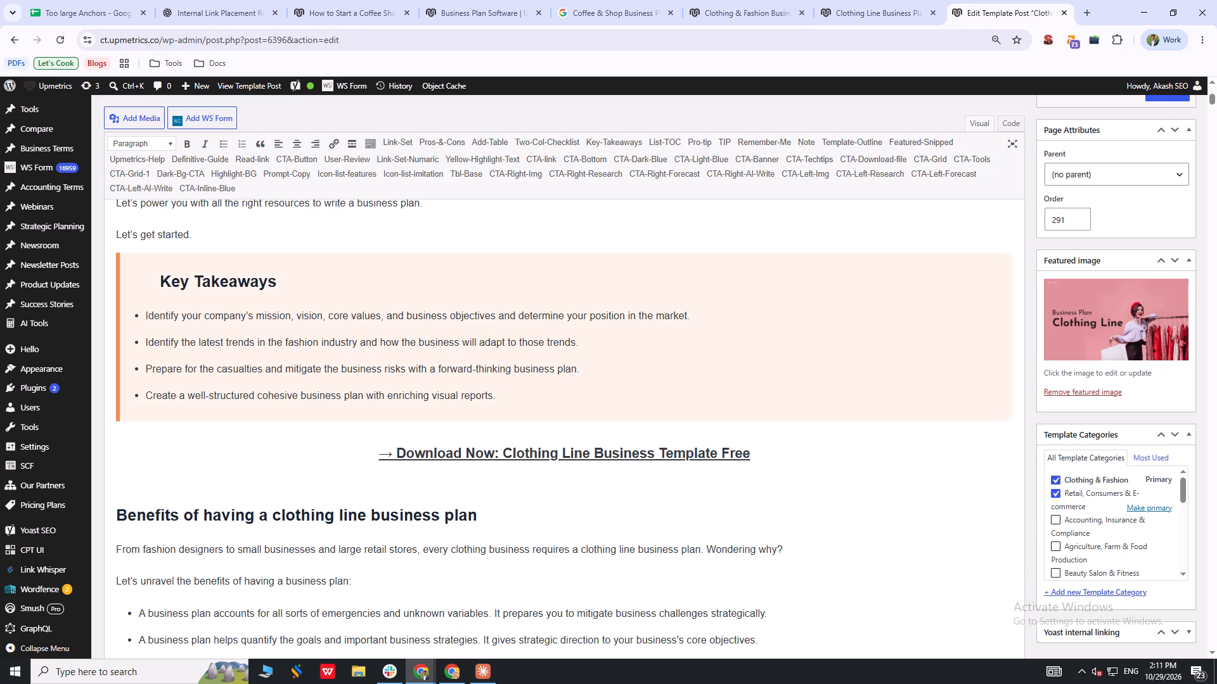
left_click(831, 0)
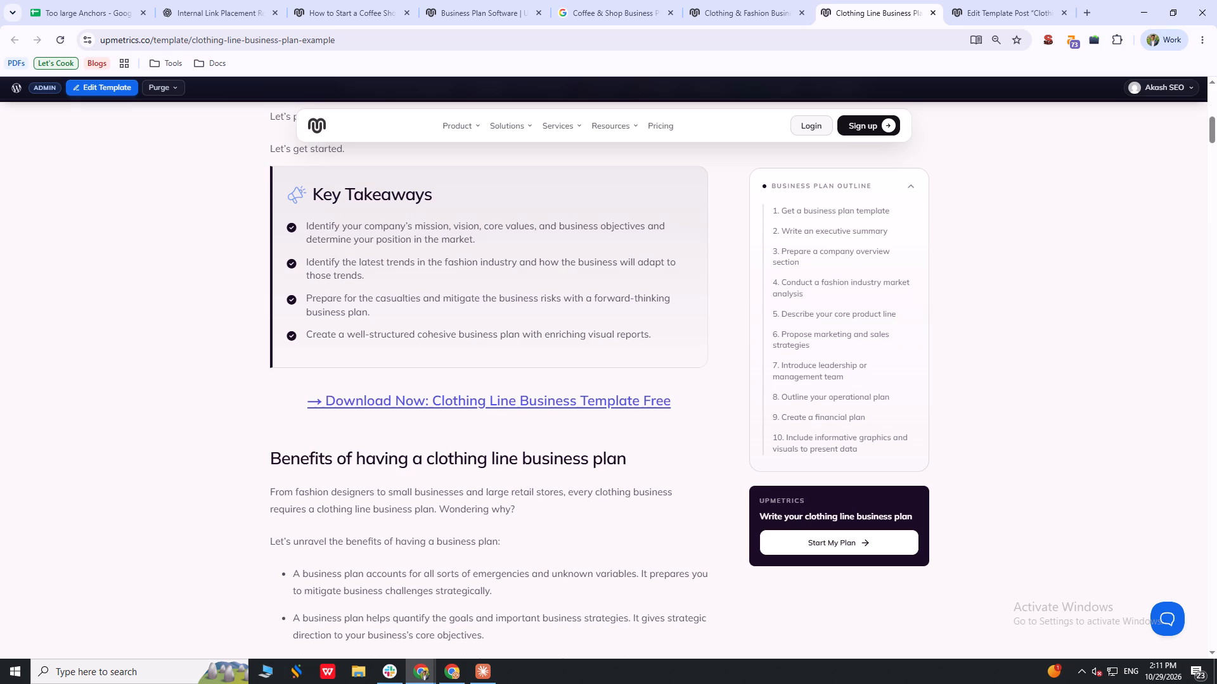
key("F5")
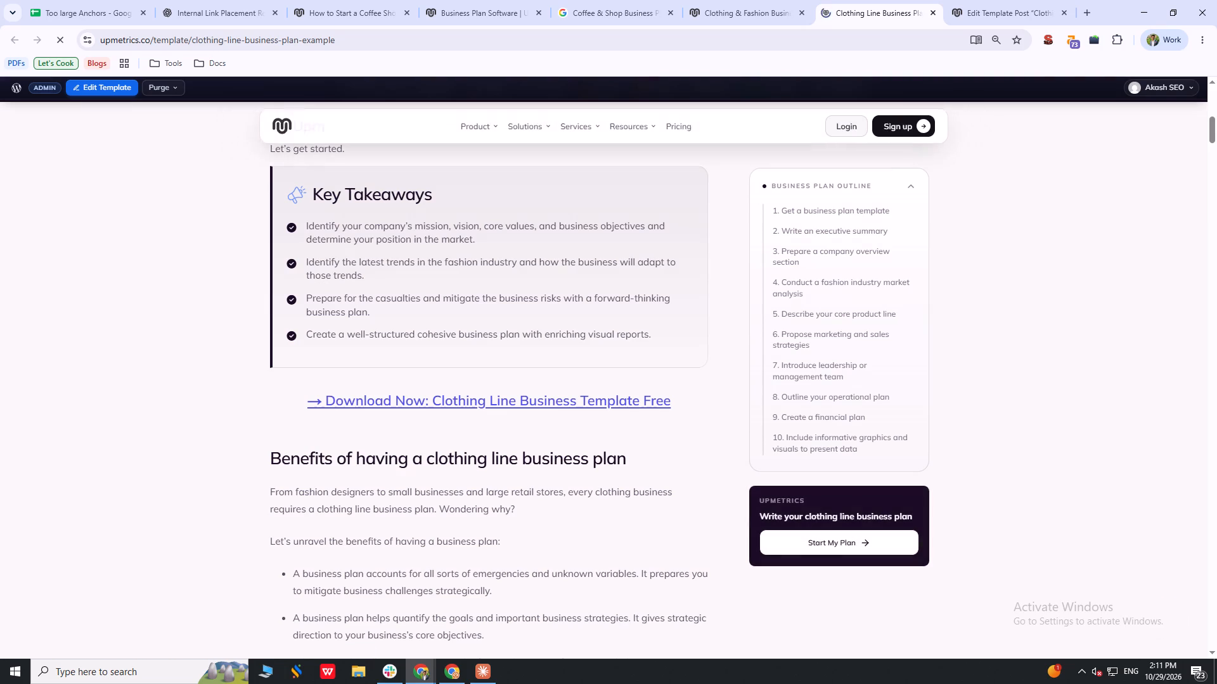
key("F5")
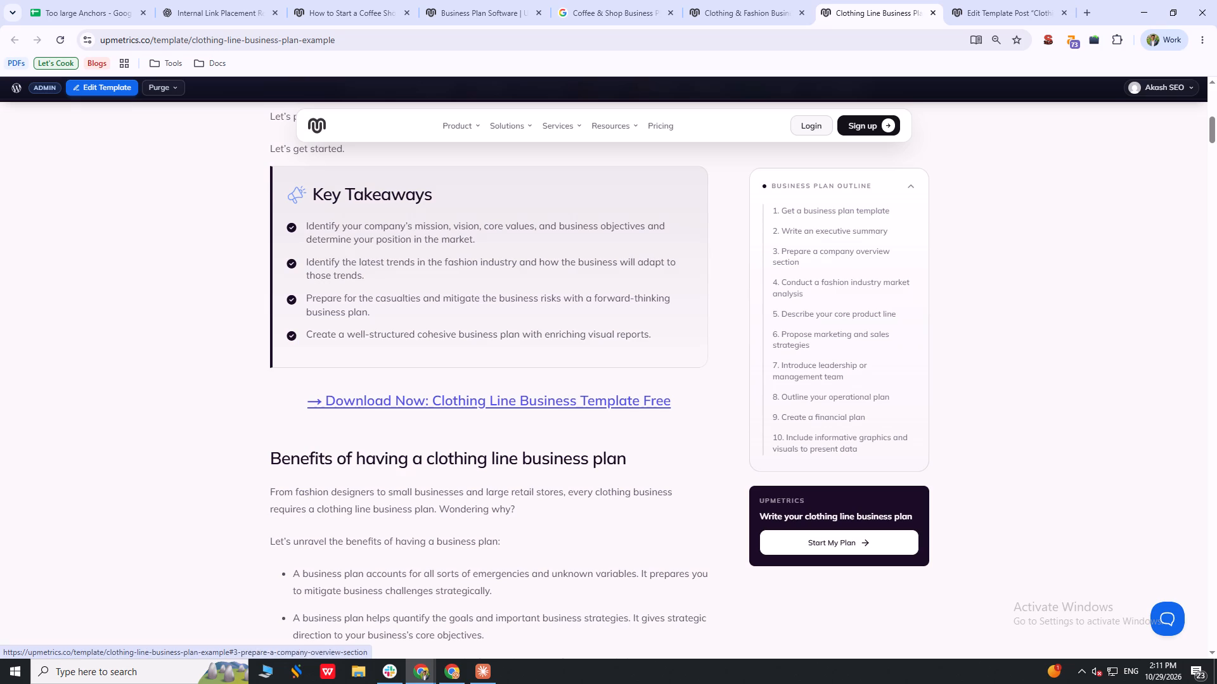
left_click(992, 0)
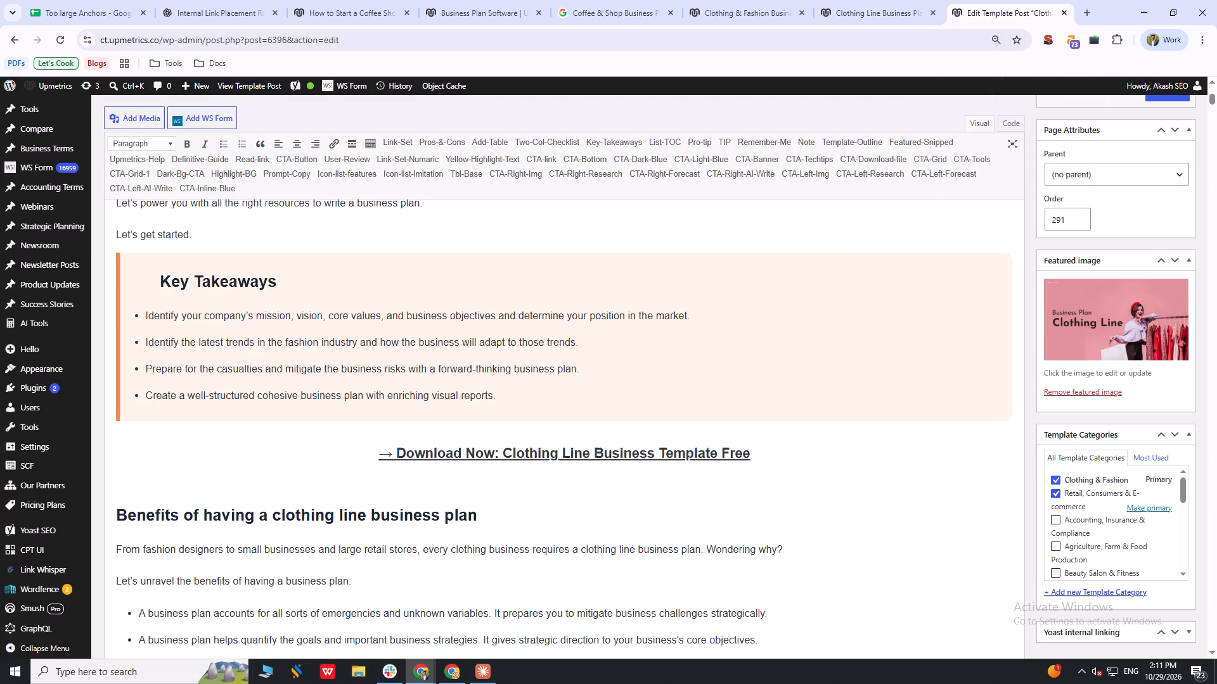
left_click(881, 0)
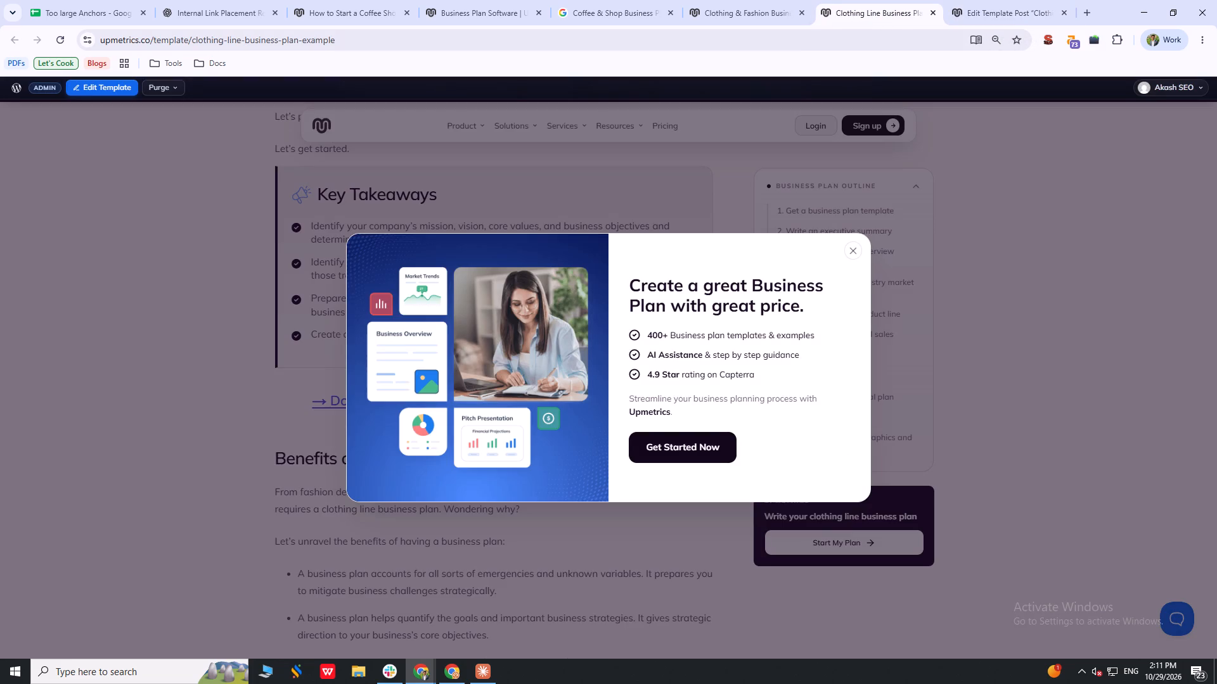
Reload the live clothing line template page and look through its content from the Download Now link to the step-by-step guide.
left_click(849, 253)
key("F5")
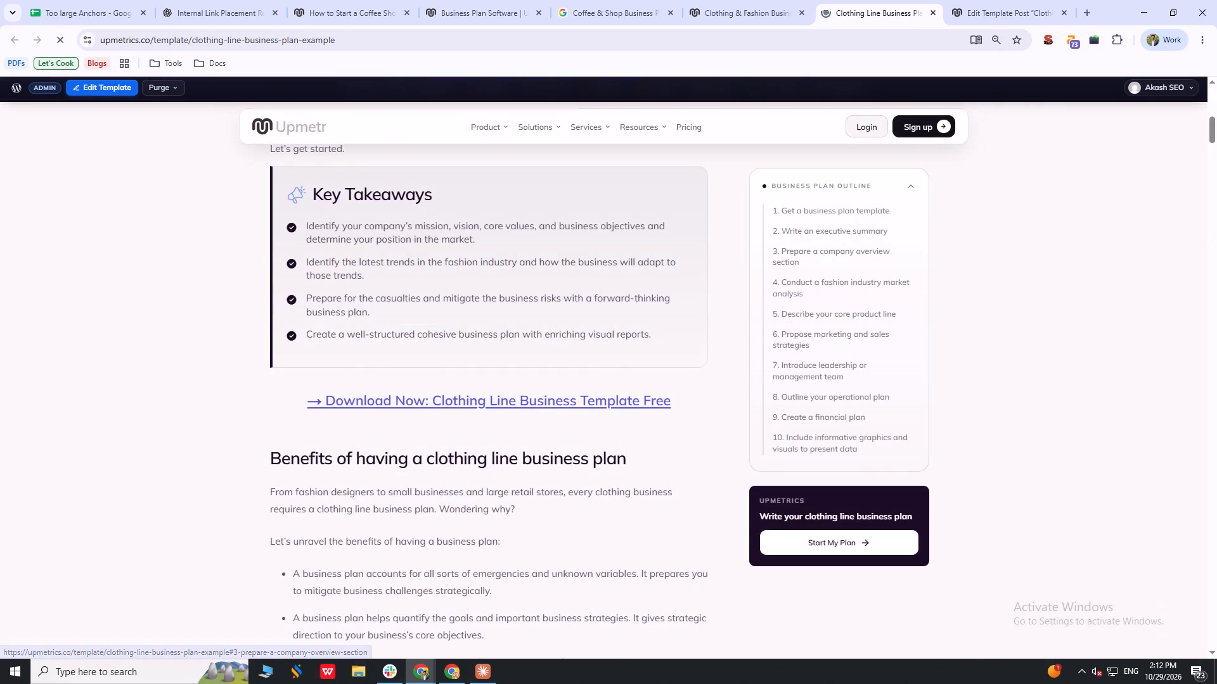
left_click_drag(274, 462, 586, 462)
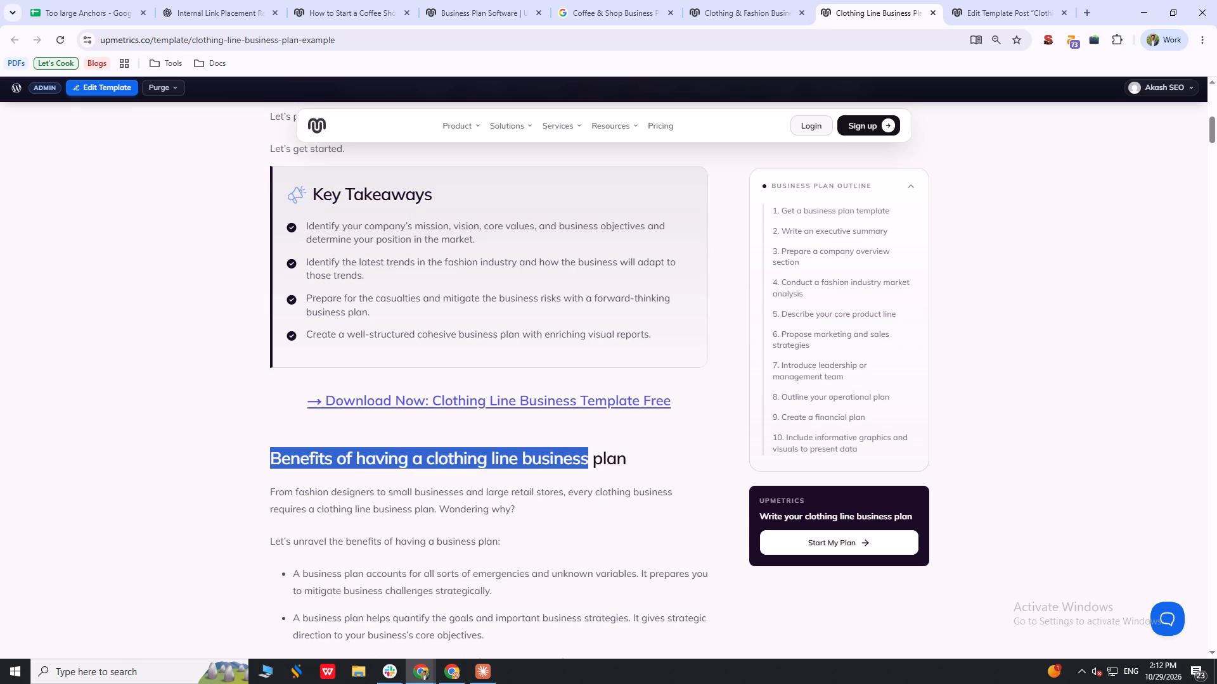
left_click_drag(586, 462, 616, 459)
left_click(616, 459)
left_click_drag(636, 457, 435, 455)
left_click(435, 455)
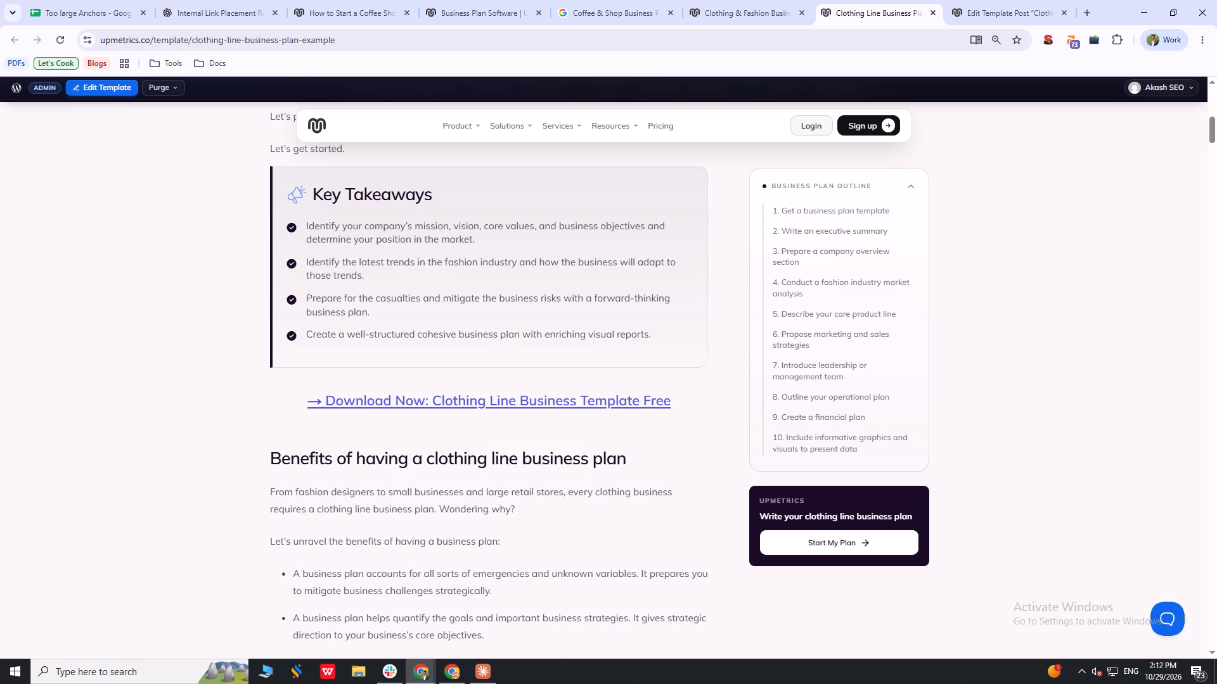
scroll(442, 453, "down", 3)
scroll(484, 396, "down", 7)
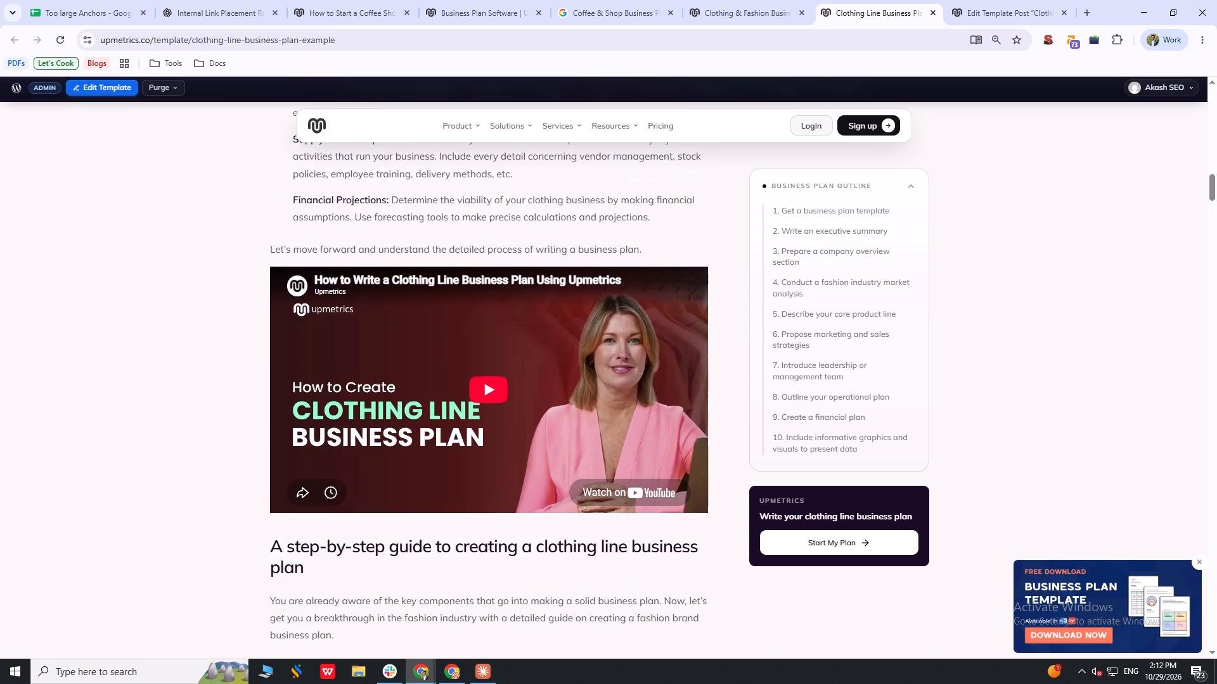
scroll(496, 388, "down", 2)
scroll(576, 369, "up", 2)
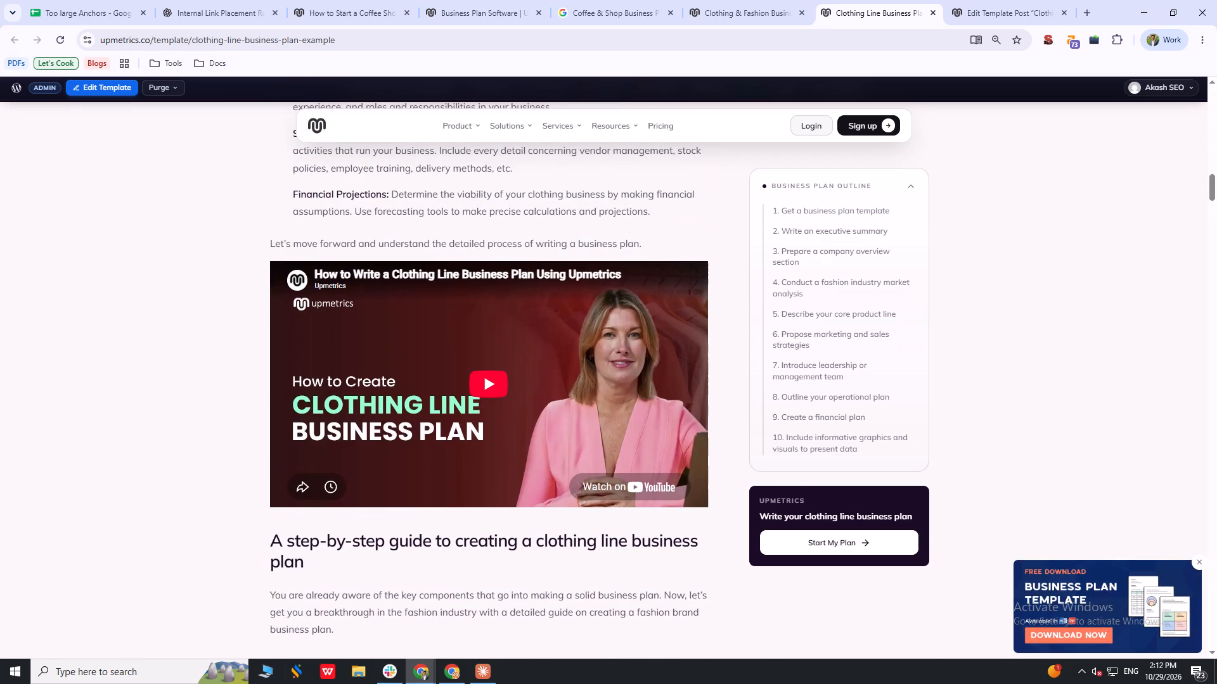
scroll(699, 164, "up", 5)
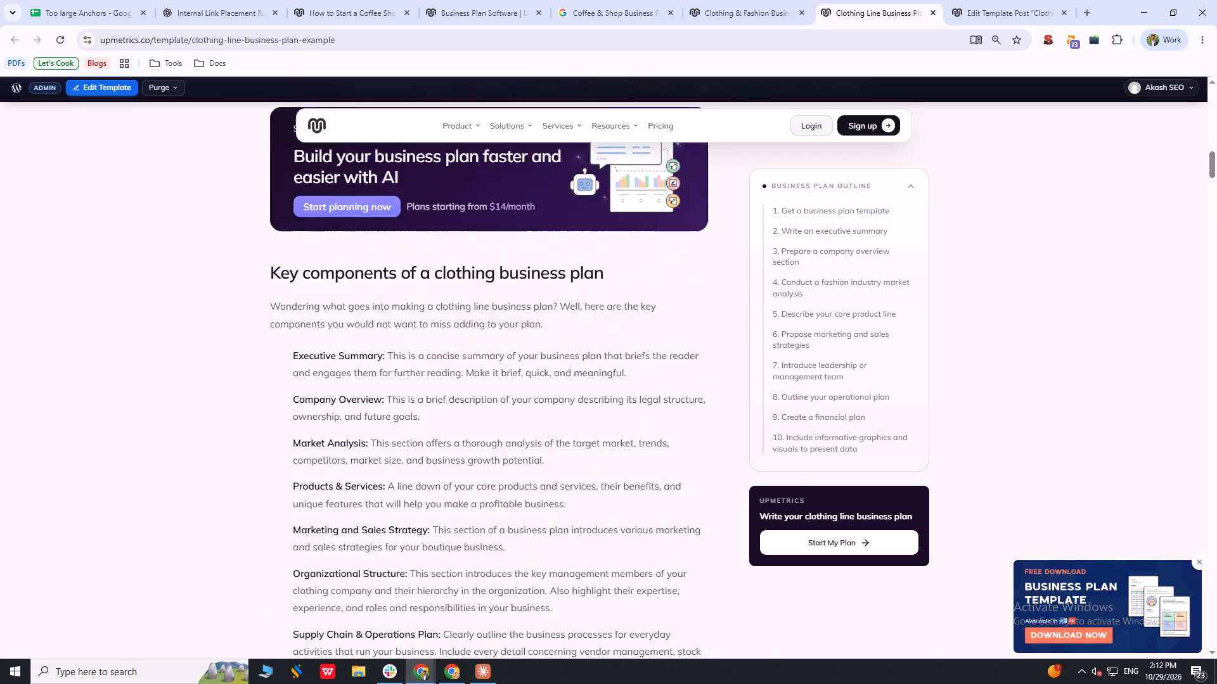
scroll(700, 167, "up", 4)
scroll(593, 378, "up", 3)
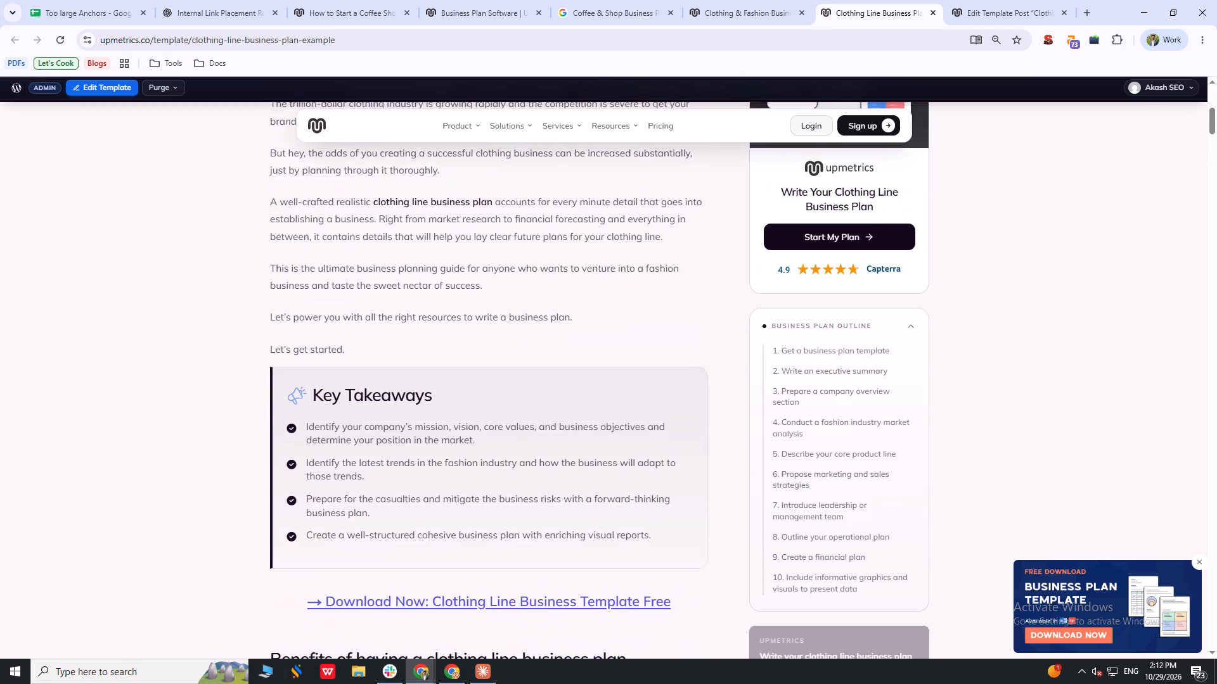
scroll(593, 379, "up", 2)
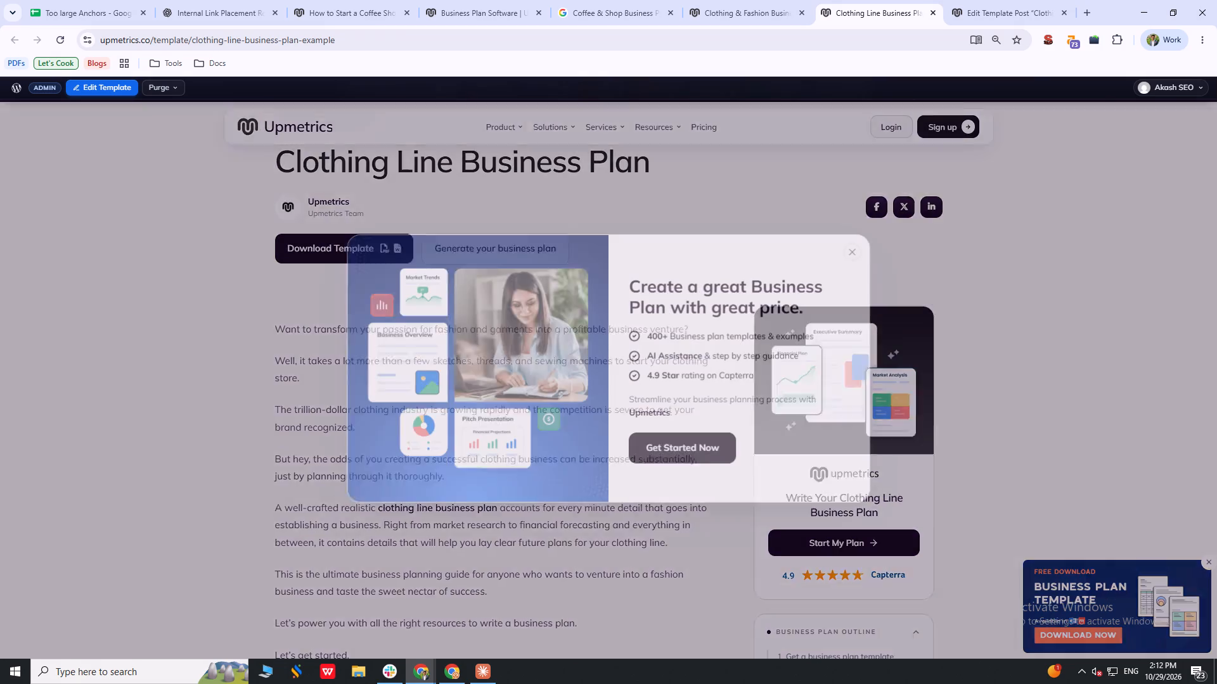
Copy the live clothing line template page's URL into the URL cell of its Link Updated row in the Upmetrics LOG sheet.
left_click(380, 41)
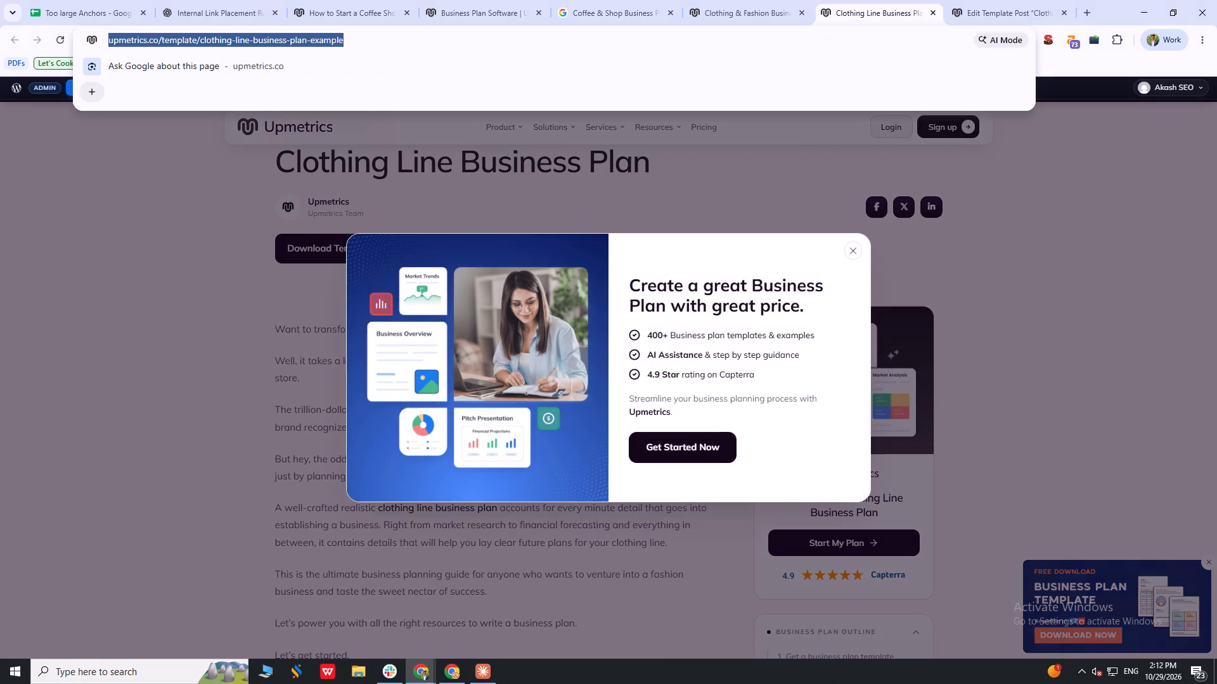
key("ctrl+c")
key("ctrl+c")
key("alt+Tab")
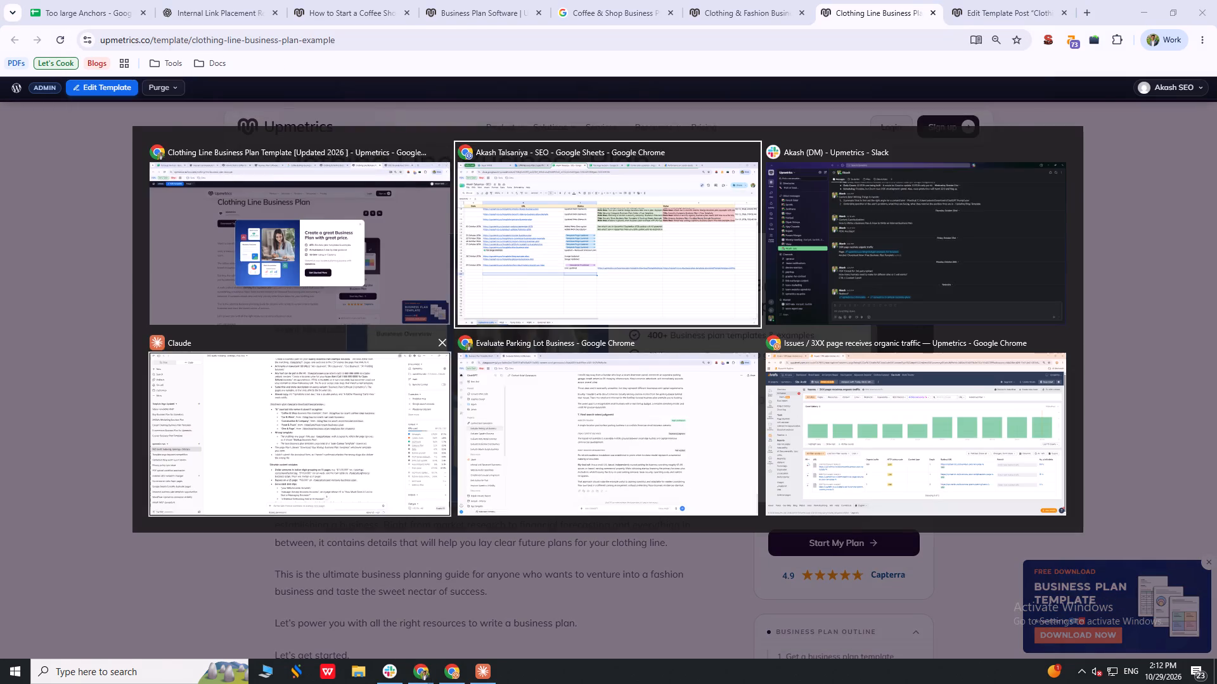
left_click(379, 428)
key("ctrl+v")
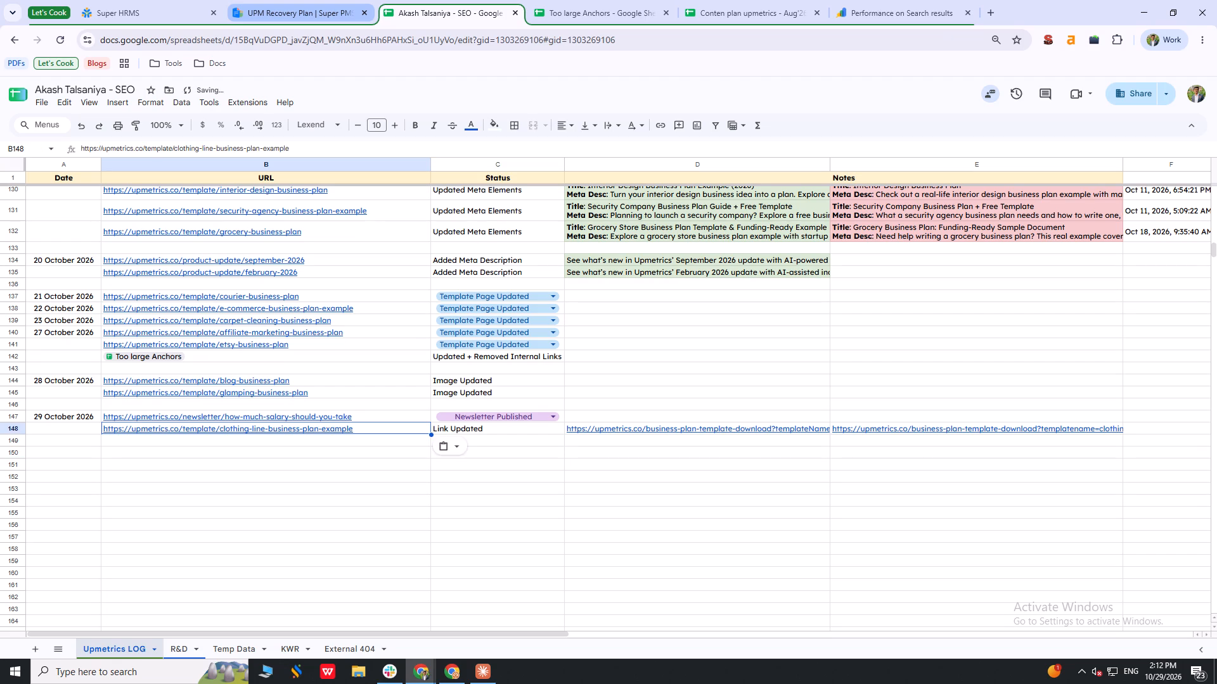
left_click(262, 519)
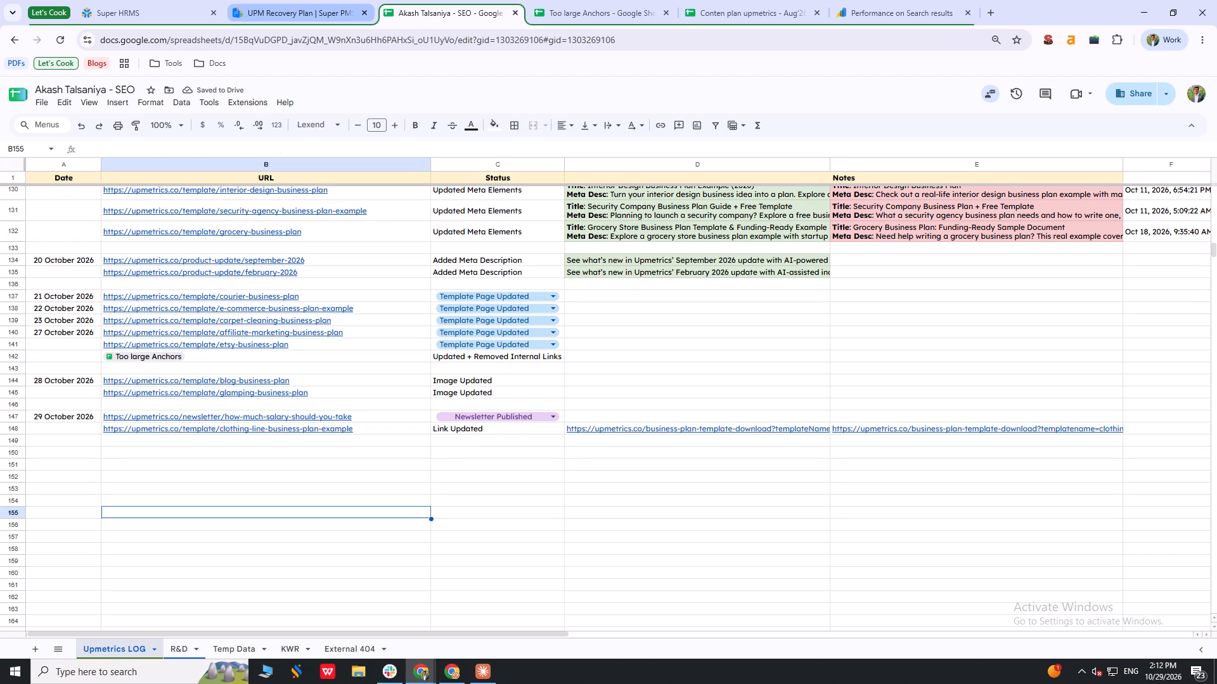
Close the clothing line post editor tab and the live Clothing Line Business Plan page tab.
key("alt+Tab")
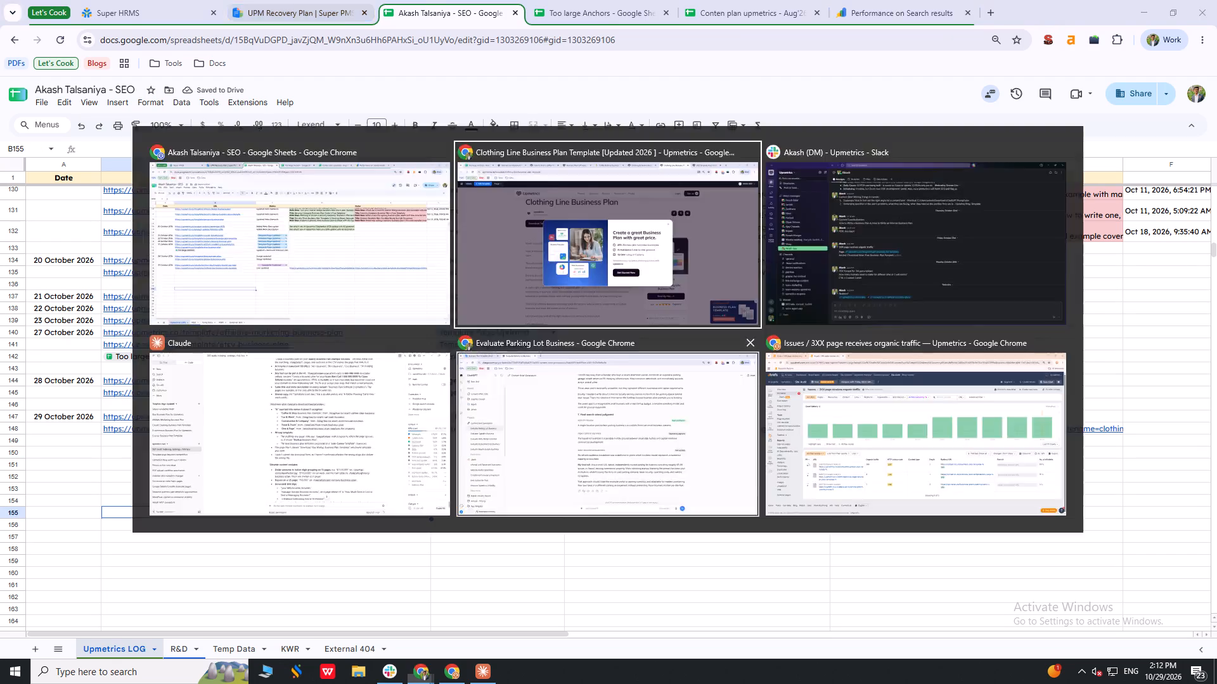
left_click(745, 194)
scroll(740, 202, "up", 4)
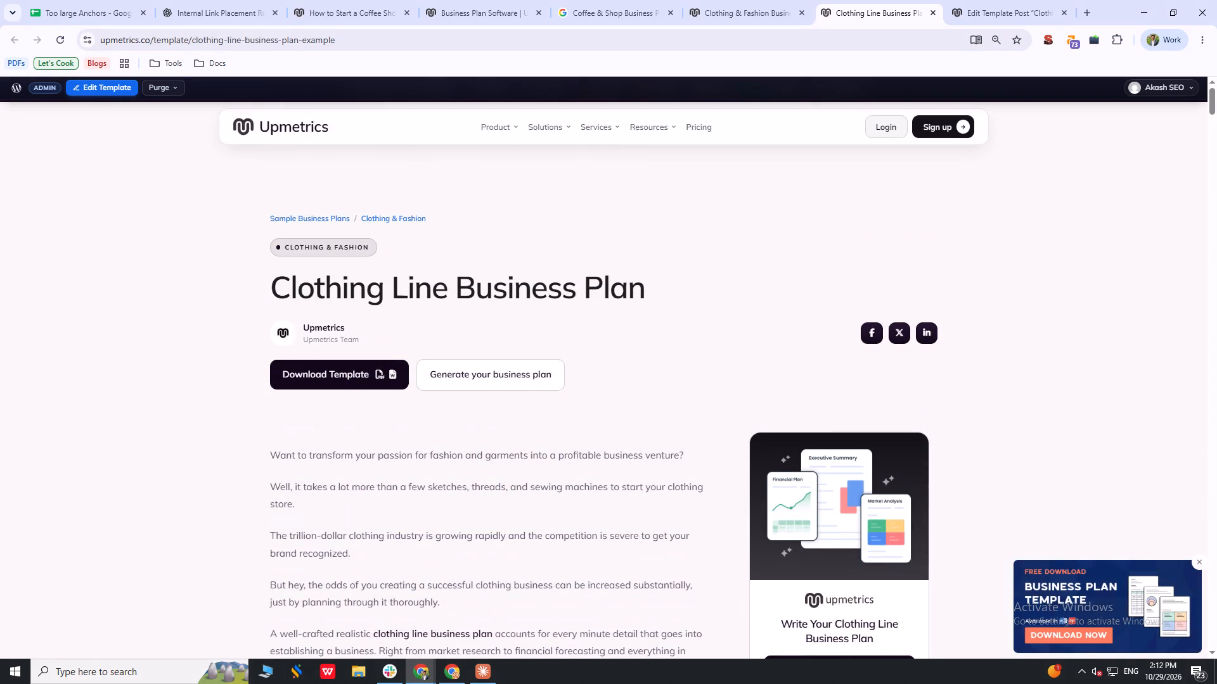
scroll(739, 212, "up", 5)
left_click(1022, 0)
middle_click(983, 0)
middle_click(929, 0)
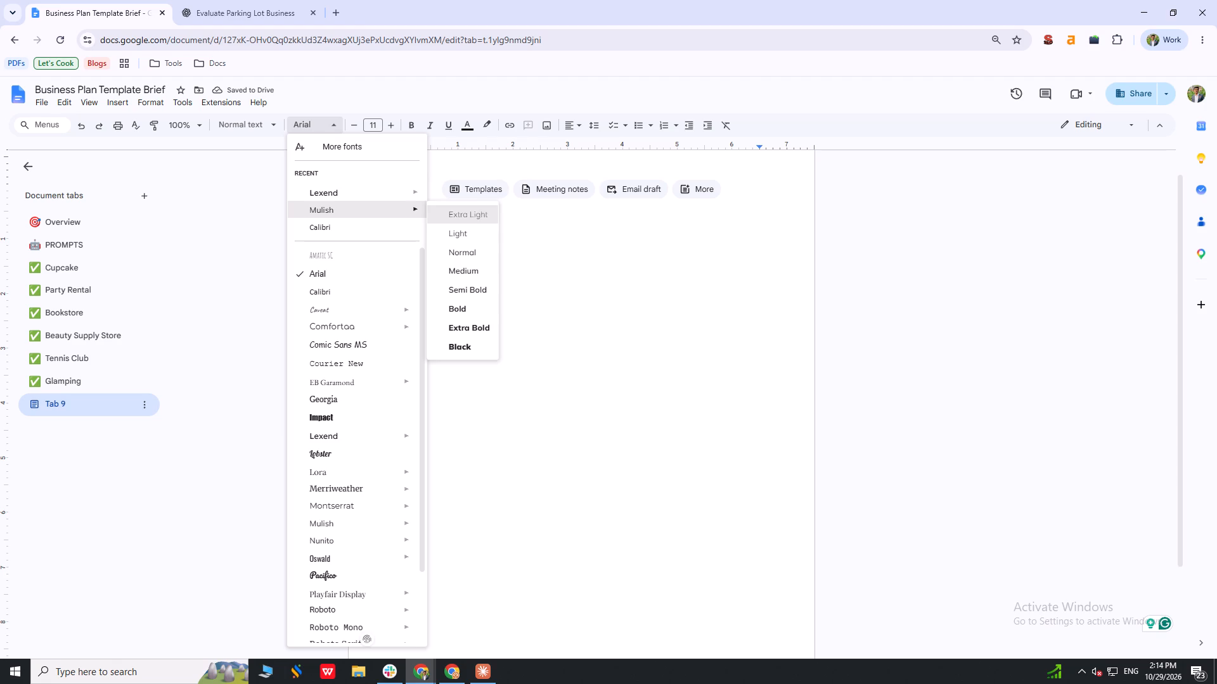
left_click(482, 270)
left_click(465, 250)
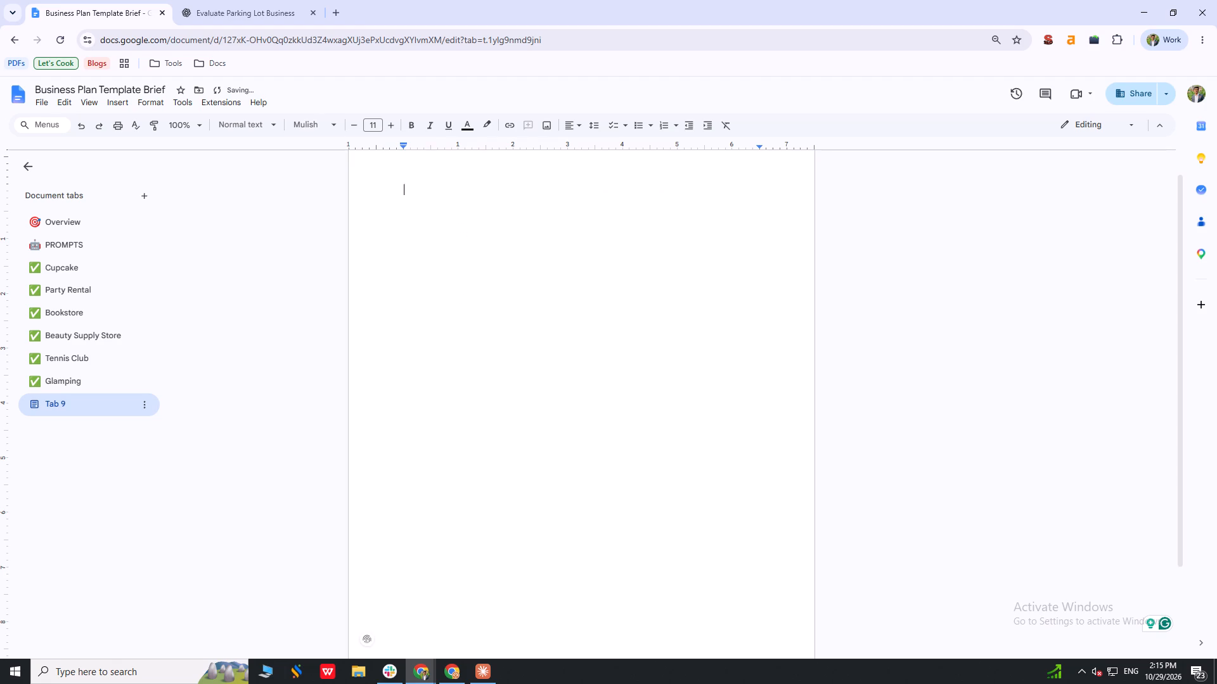
key("Return")
key("Return")
key("Return")
key("ctrl+v")
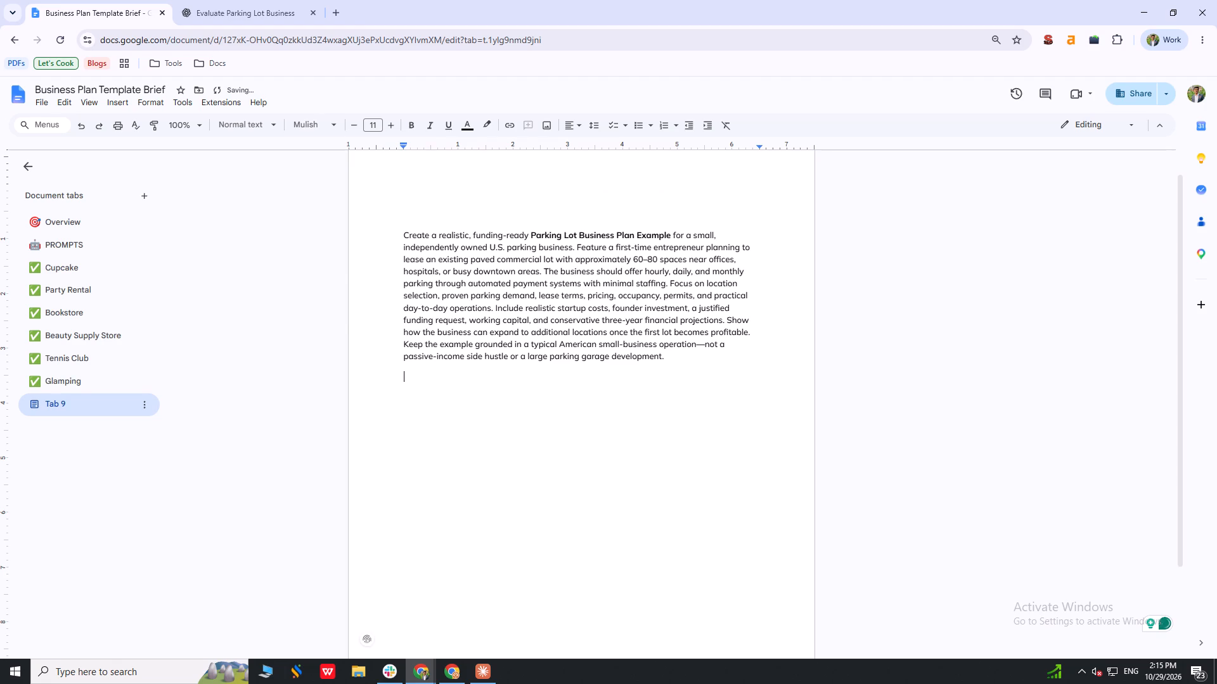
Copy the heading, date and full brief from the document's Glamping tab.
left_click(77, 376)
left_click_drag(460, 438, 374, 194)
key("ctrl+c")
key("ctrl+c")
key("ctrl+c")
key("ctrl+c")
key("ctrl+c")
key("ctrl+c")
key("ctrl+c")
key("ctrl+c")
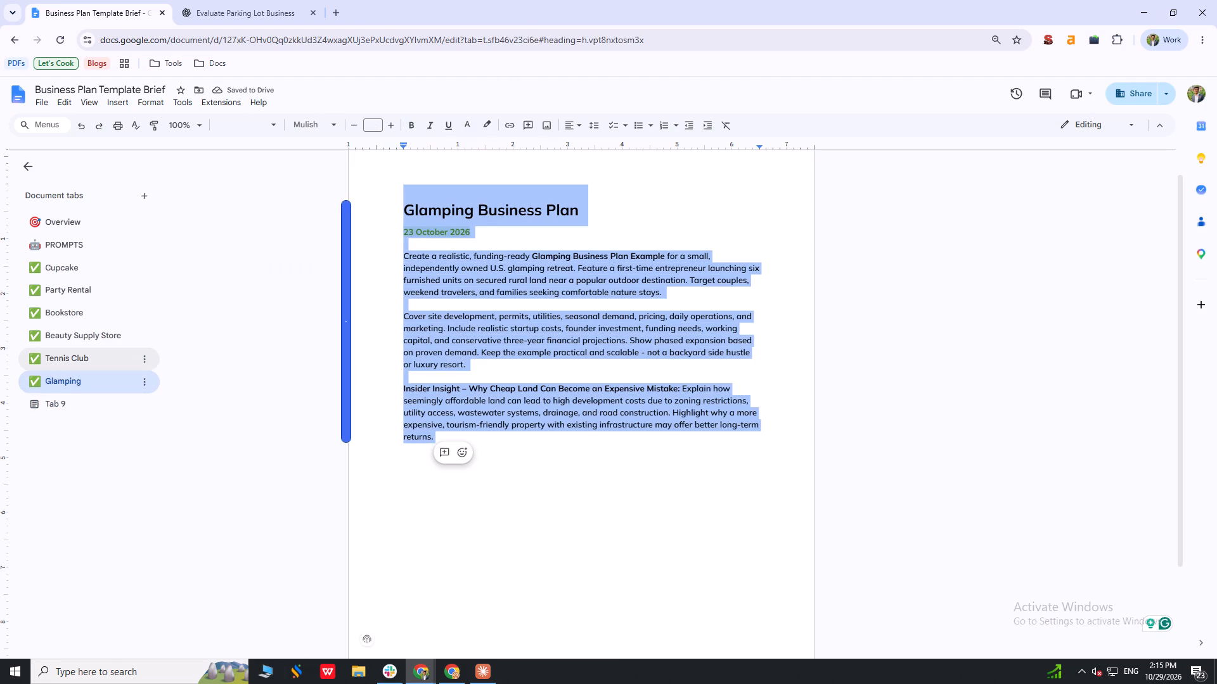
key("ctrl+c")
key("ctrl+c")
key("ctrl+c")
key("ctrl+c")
Copy the Bookstore tab's heading, date and brief and paste them above the parking lot brief in the new tab.
left_click(69, 317)
left_click_drag(496, 367, 397, 187)
key("ctrl+c")
key("ctrl+c")
key("ctrl+c")
key("ctrl+c")
left_click(51, 404)
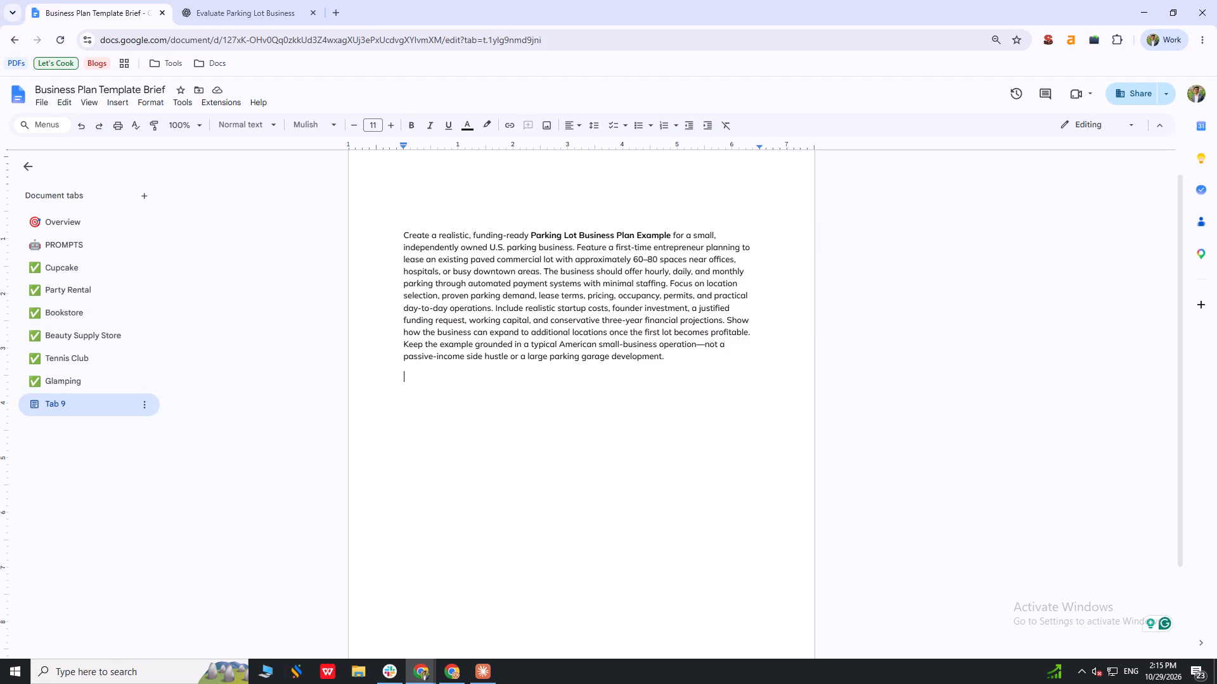
left_click(416, 177)
key("ctrl+v")
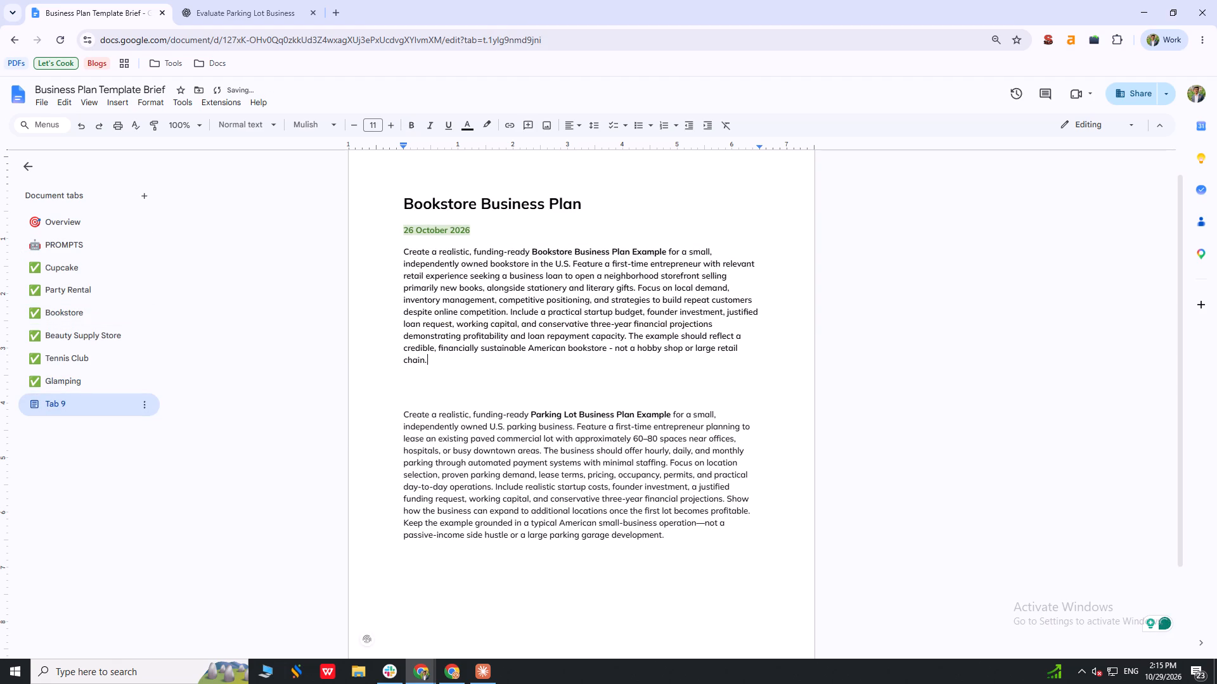
Replace the bookstore brief paragraph under the date by moving the parking lot brief into its place.
left_click_drag(683, 540, 402, 419)
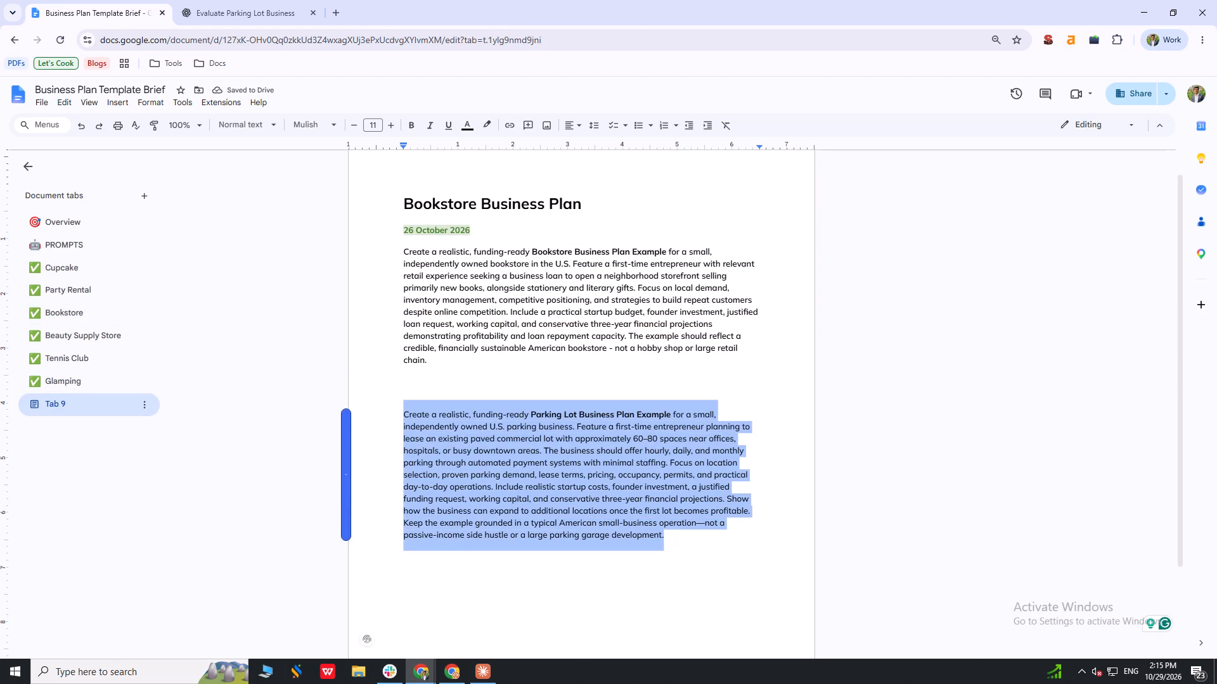
left_click_drag(402, 419, 401, 418)
left_click(489, 441)
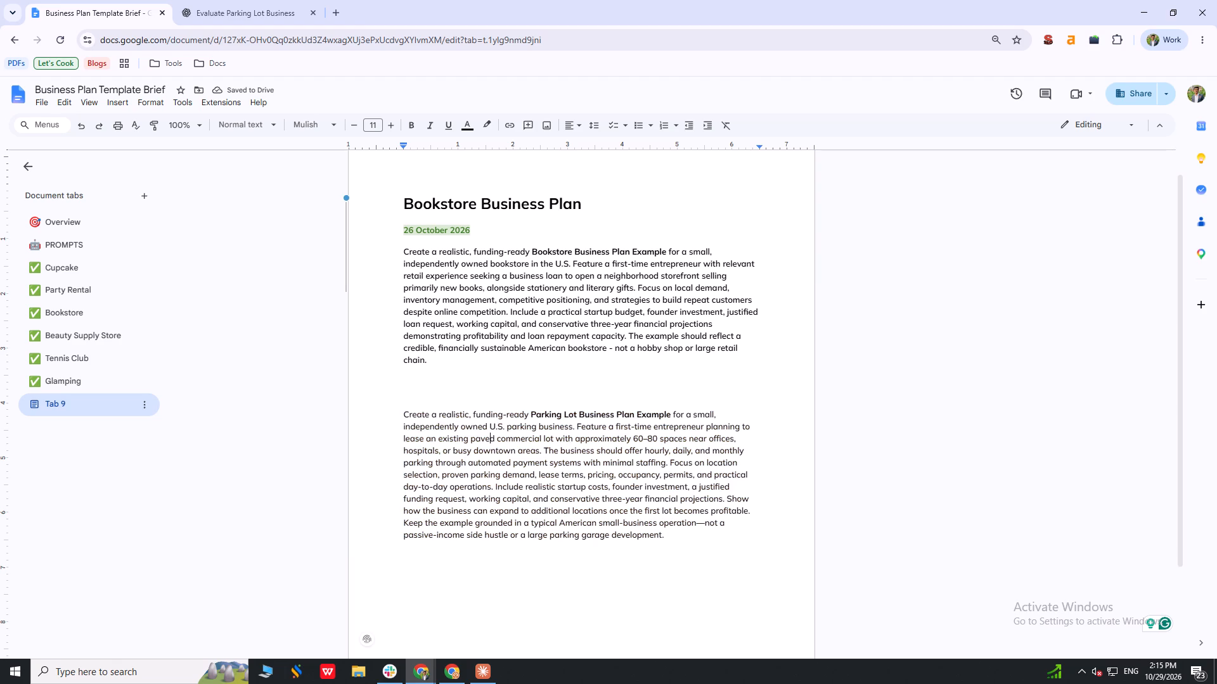
left_click_drag(403, 415, 677, 536)
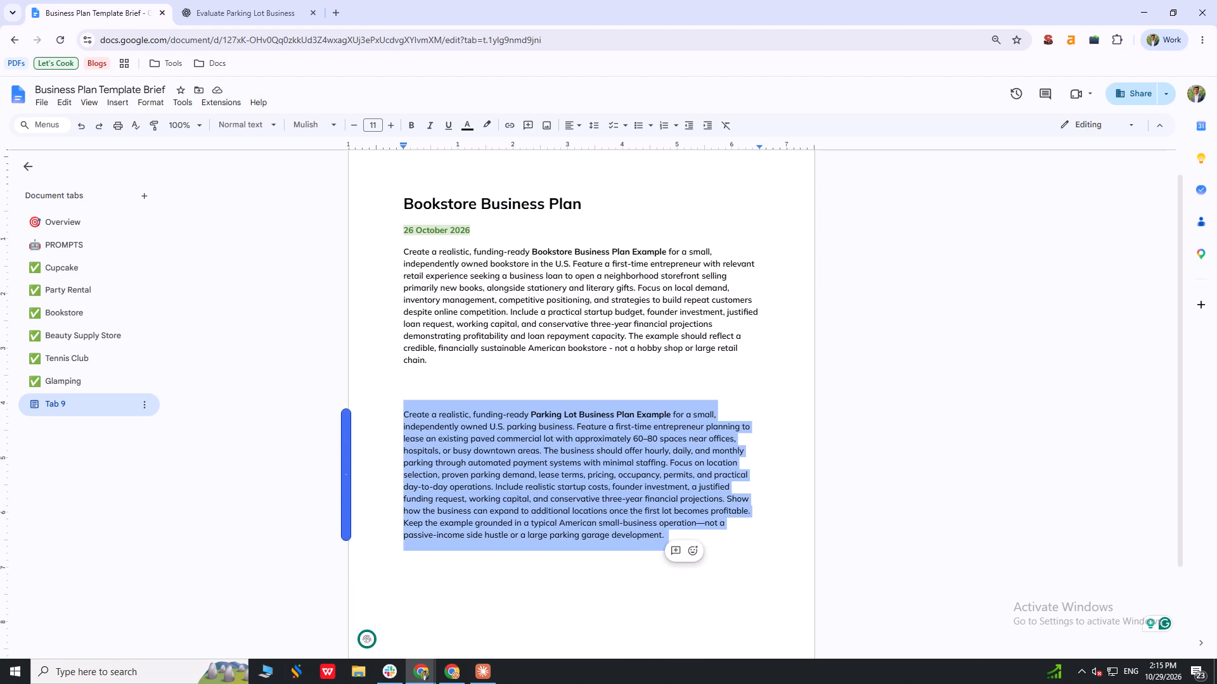
key("ctrl+x")
left_click_drag(449, 356, 371, 252)
key("ctrl+v")
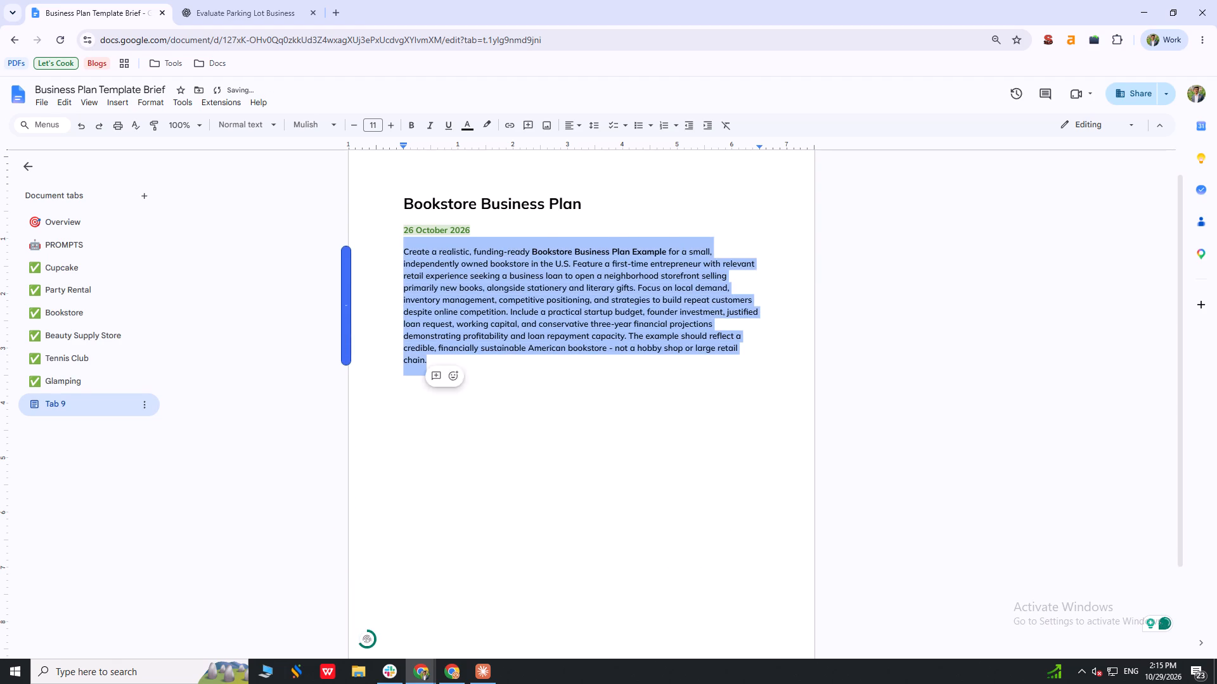
left_click(683, 379)
Replace the long dash before "not a passive-income side hustle" with a spaced hyphen in the parking lot brief.
left_click(705, 358)
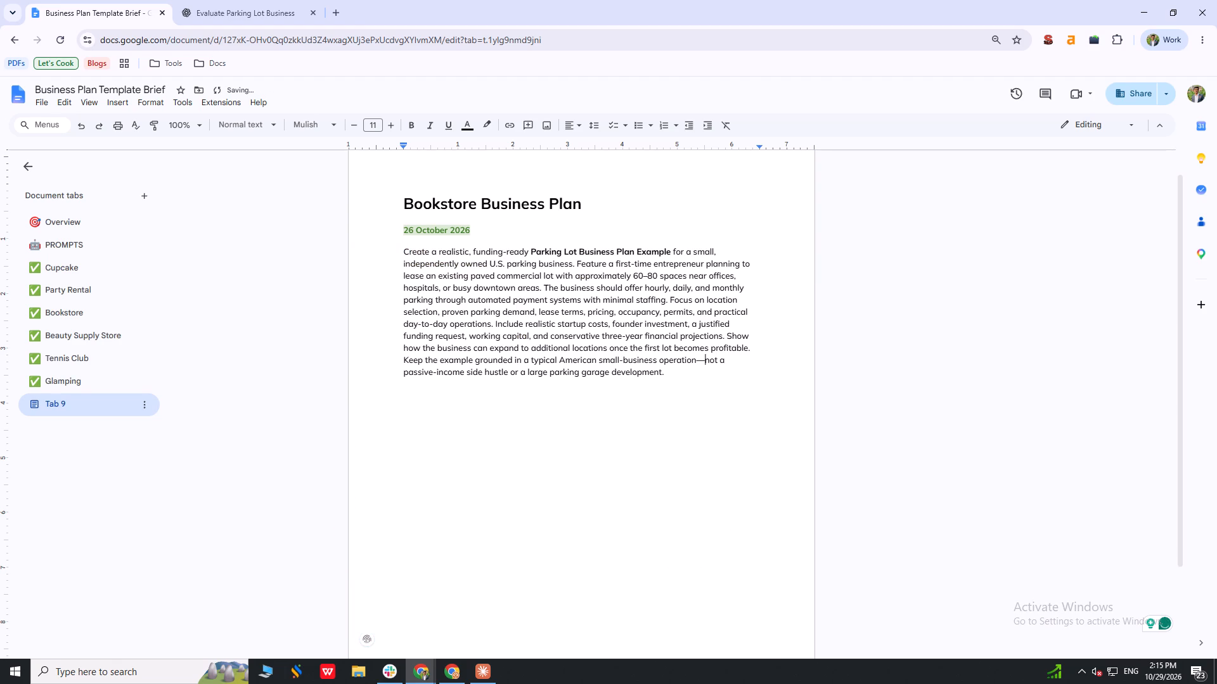
double_click(700, 360)
key("space")
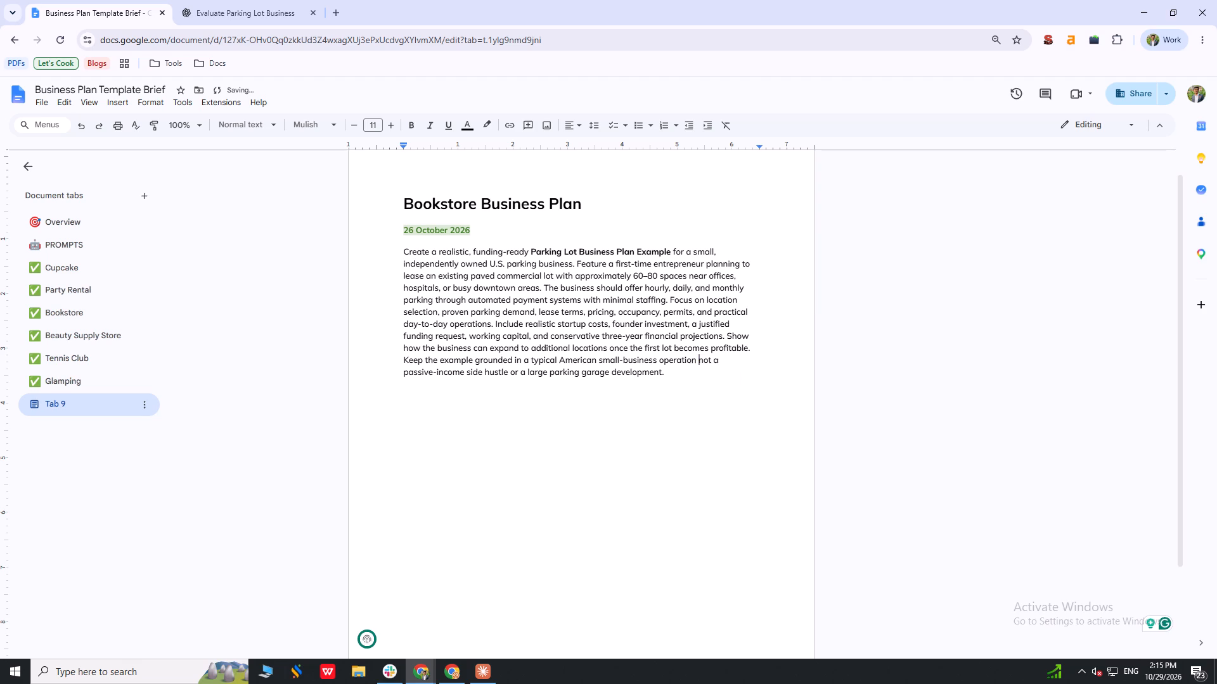
type("-")
key("space")
left_click(685, 374)
Change the new tab's heading to "Parking Lot Business Plan".
double_click(443, 206)
type("Parking Lot")
key("space")
left_click(456, 275)
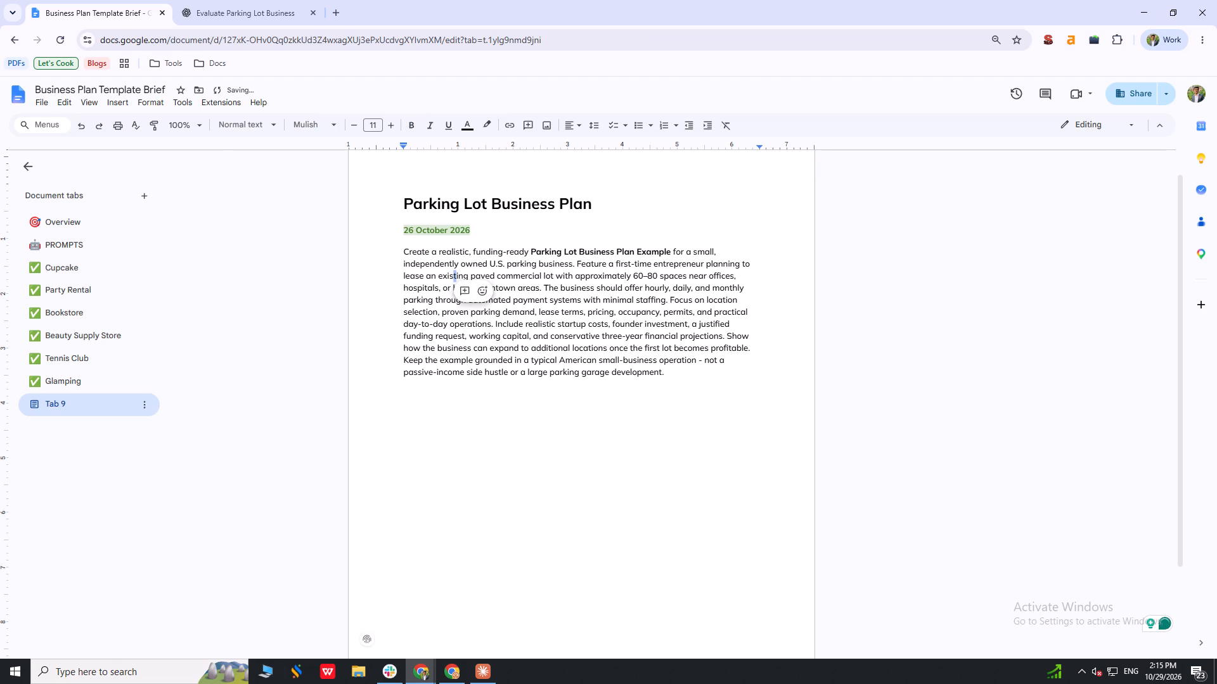
Update the date under the parking lot heading to 29 October 2026.
left_click(412, 229)
key("BackSpace")
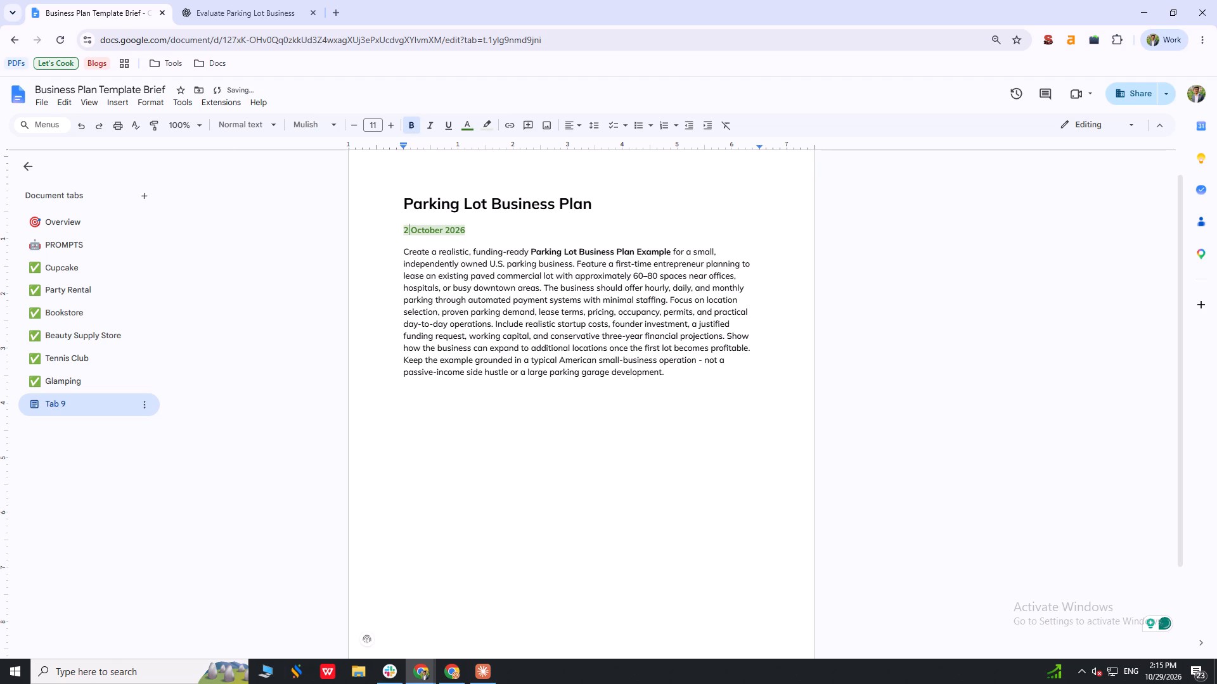
key("9")
left_click(657, 357)
left_click(660, 391)
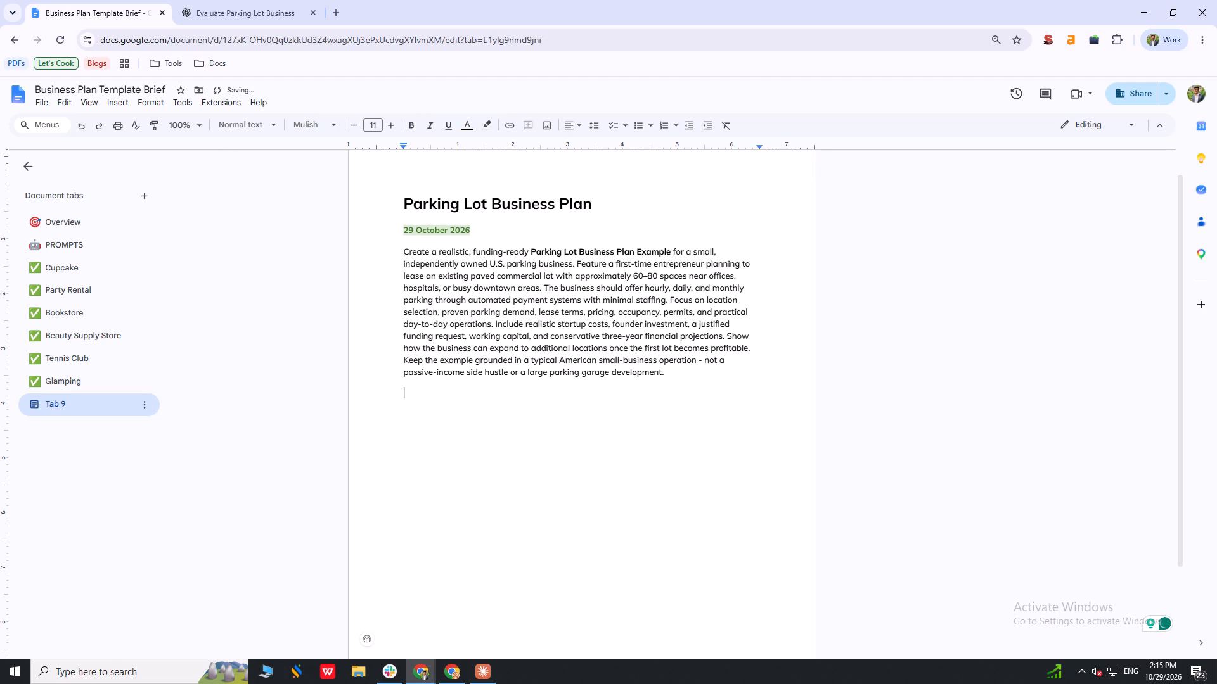
Copy the full parking lot brief paragraph and switch to the browser window with the SEO log spreadsheet.
left_click(479, 208)
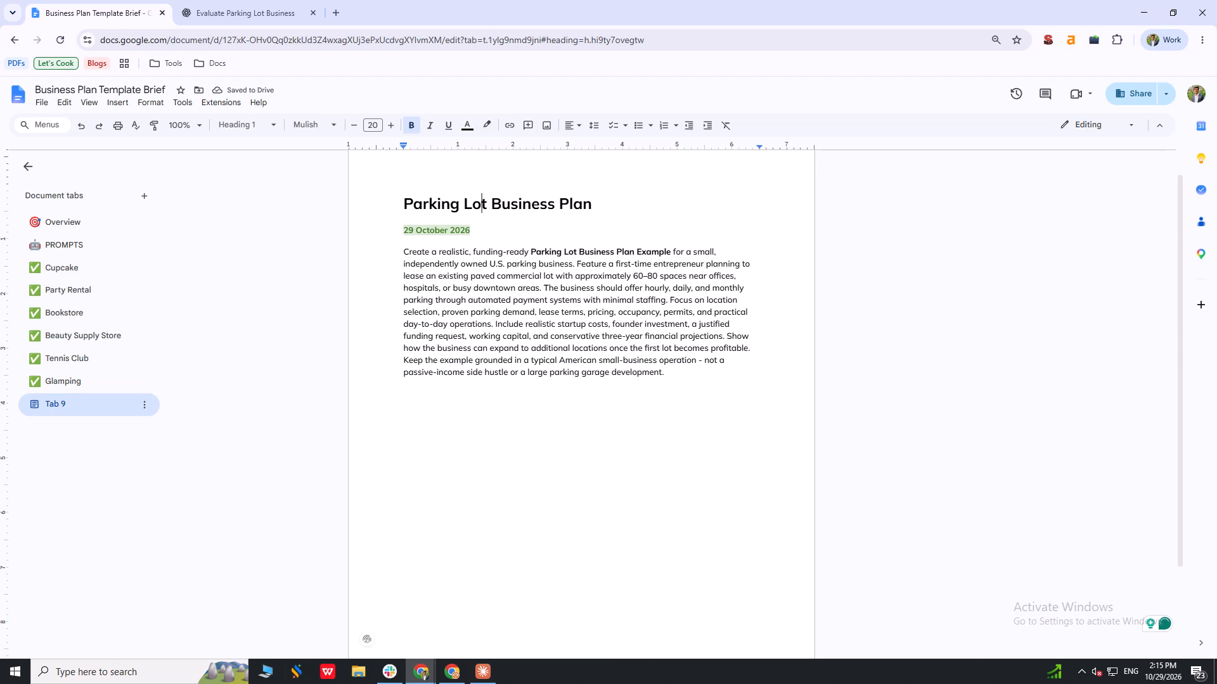
left_click_drag(674, 372, 401, 255)
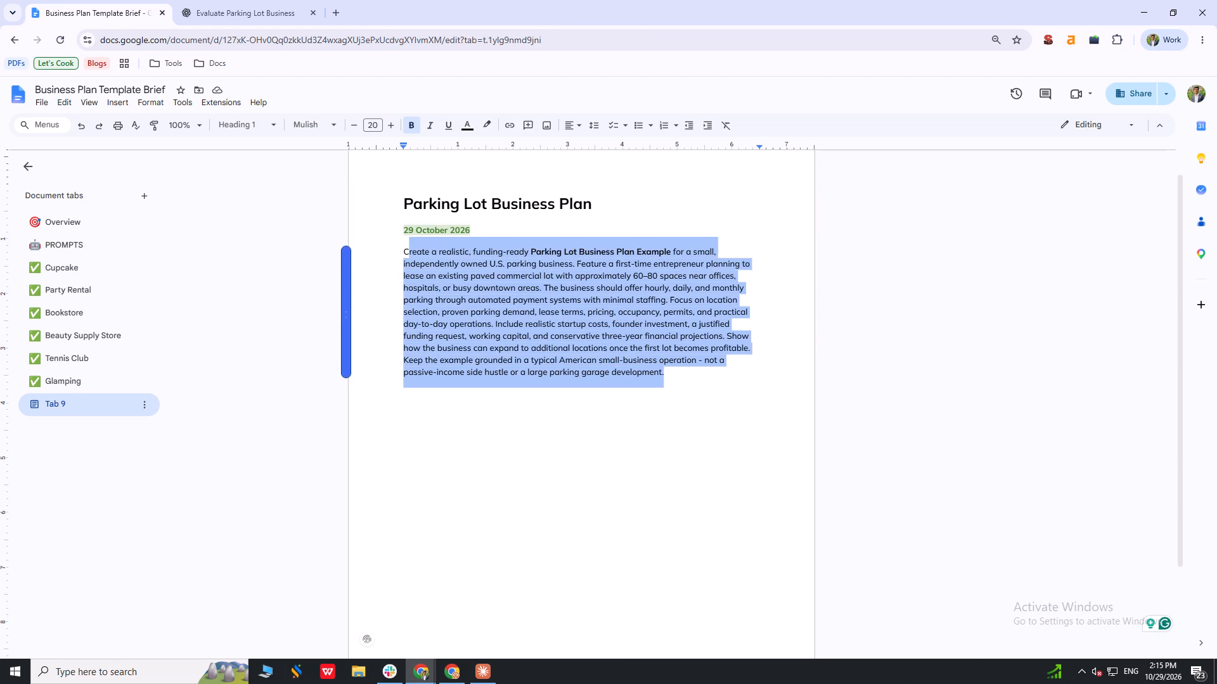
left_click_drag(401, 255, 392, 253)
key("ctrl+c")
key("ctrl+c")
key("alt+Tab")
key("alt+Tab")
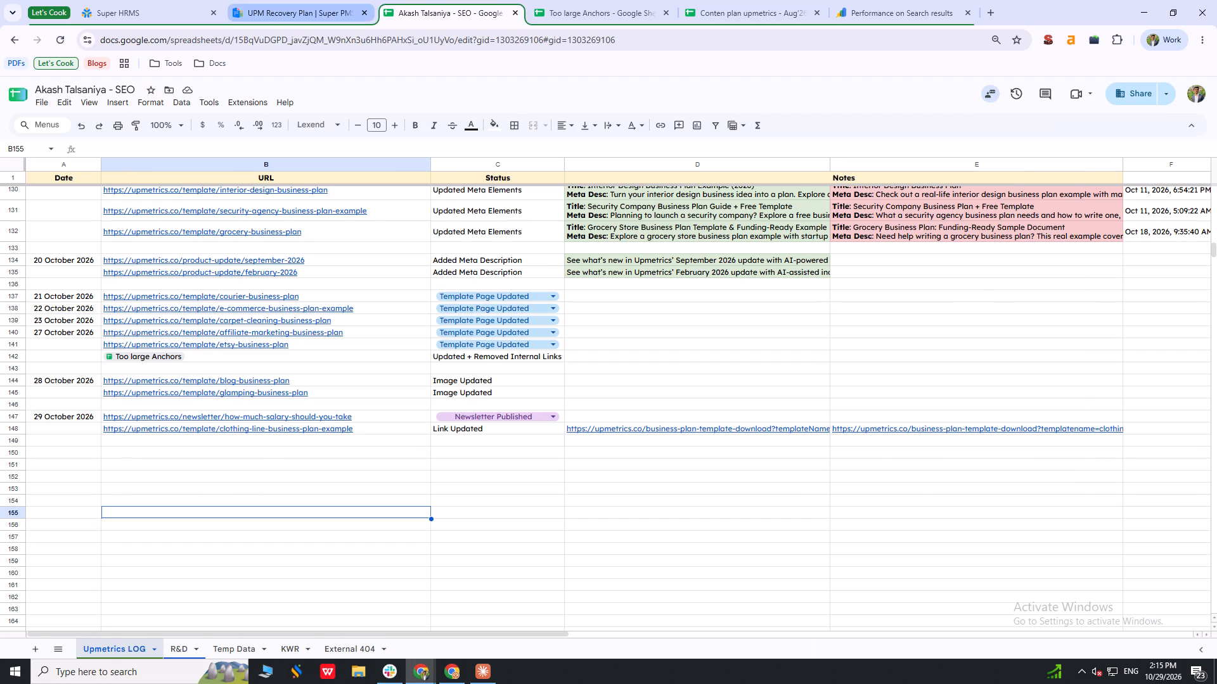